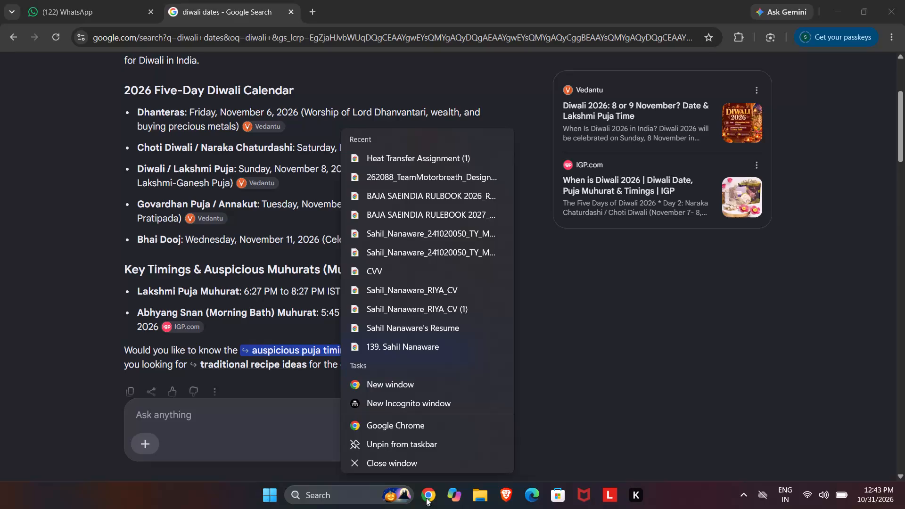
Open a separate Google Chrome window using the personal profile with the orange S avatar.
left_click(414, 419)
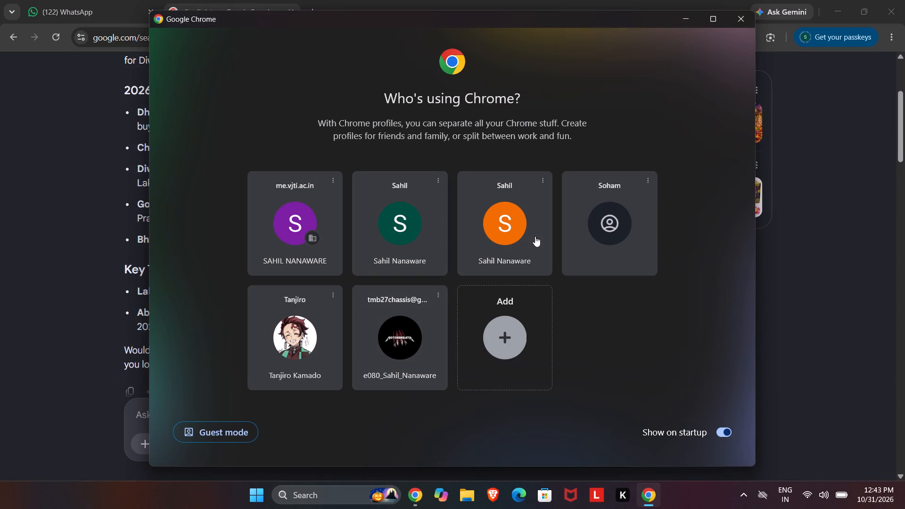
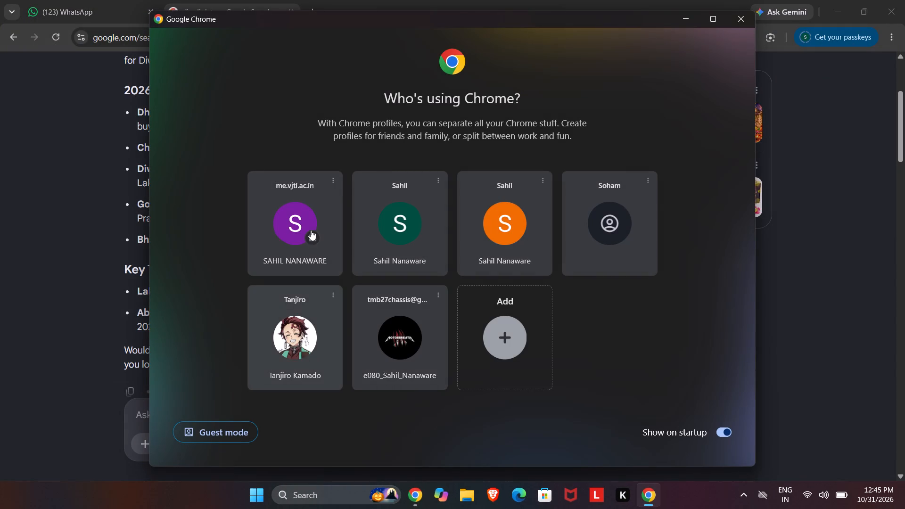
Open a browser window with the me.vjti.ac.in profile and activate the Google search box on its new tab page.
left_click(311, 230)
left_click(302, 244)
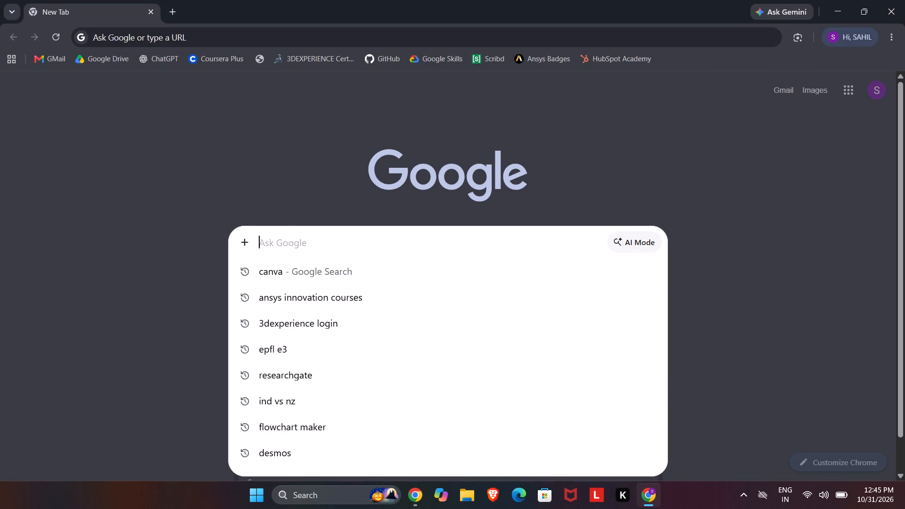
Search for epfl e3, open the E3 program homepage, and review the requirements on its application page.
left_click(316, 349)
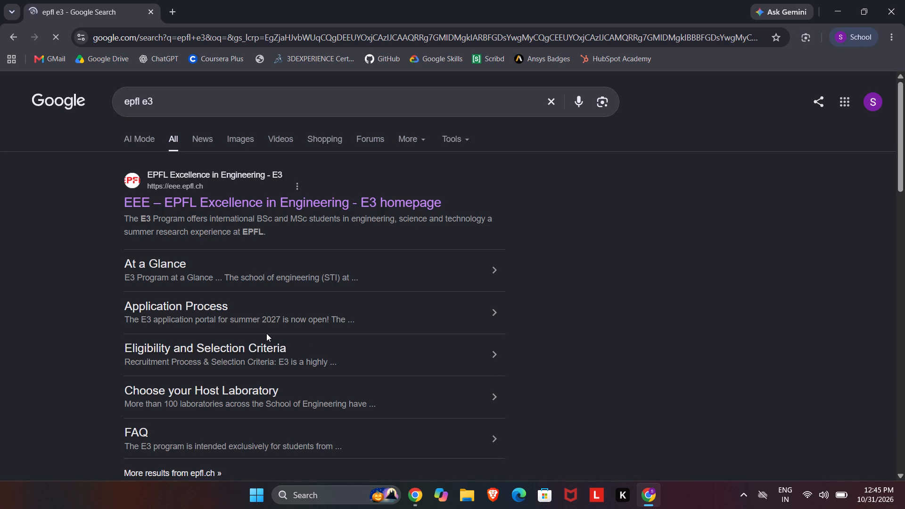
left_click(191, 201)
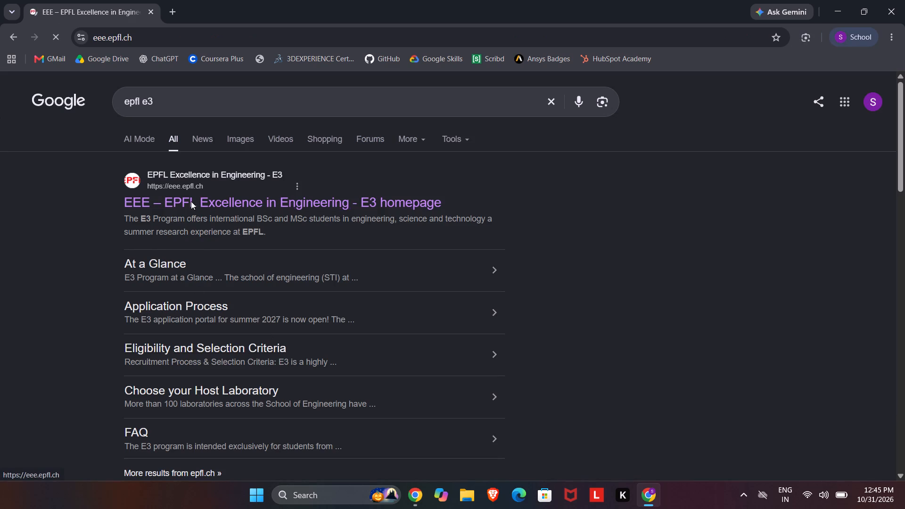
scroll(497, 355, "down", 2)
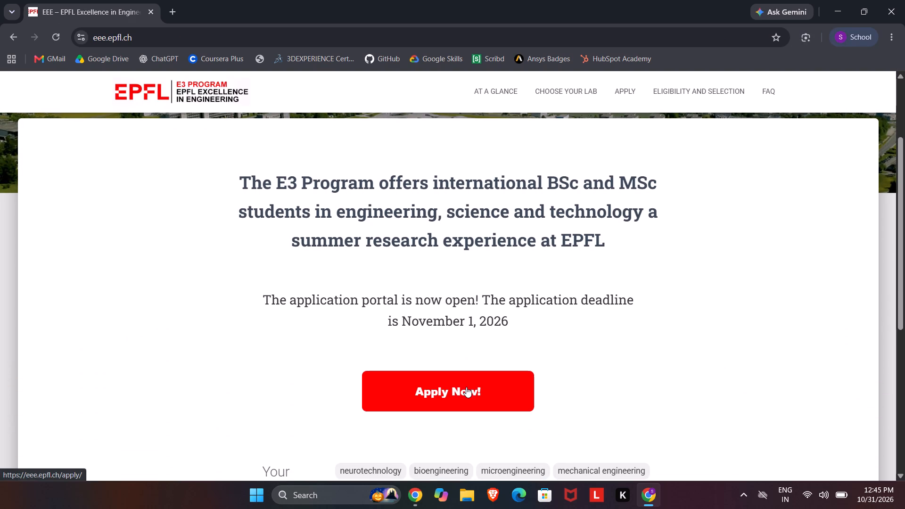
left_click(456, 393)
scroll(435, 356, "down", 5)
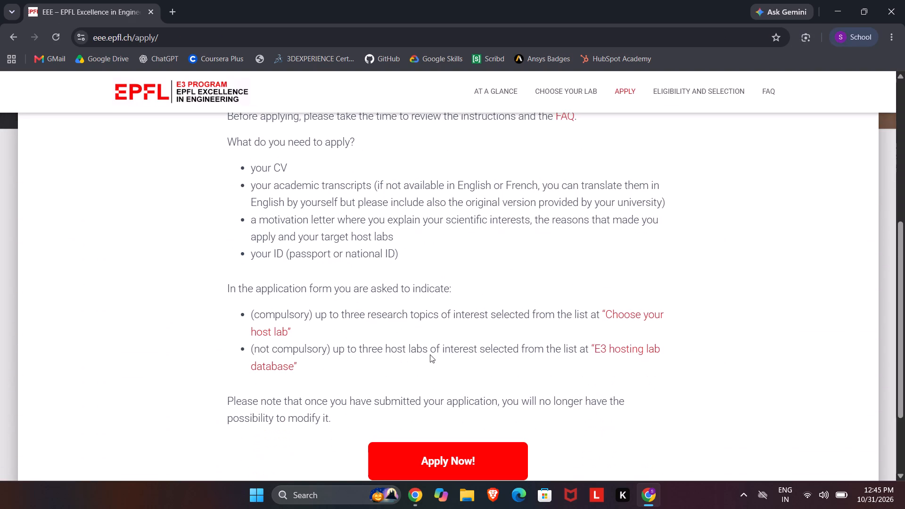
scroll(385, 323, "up", 1)
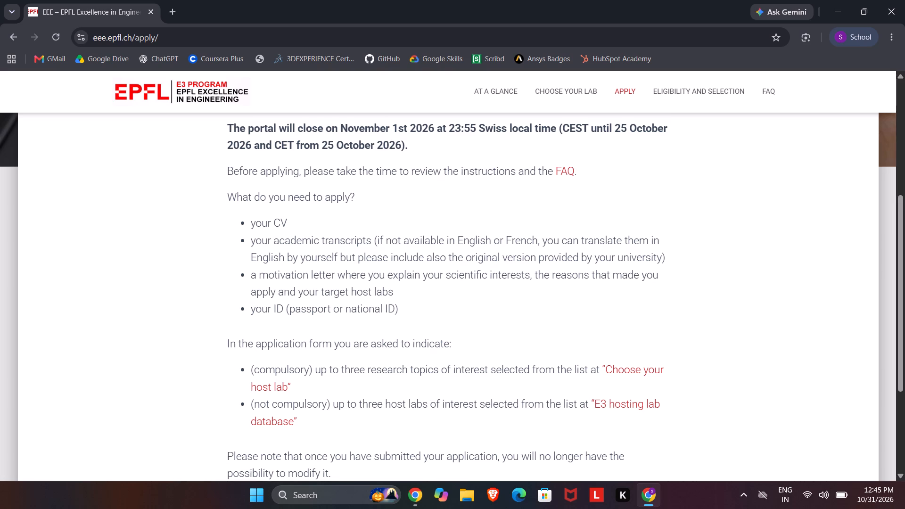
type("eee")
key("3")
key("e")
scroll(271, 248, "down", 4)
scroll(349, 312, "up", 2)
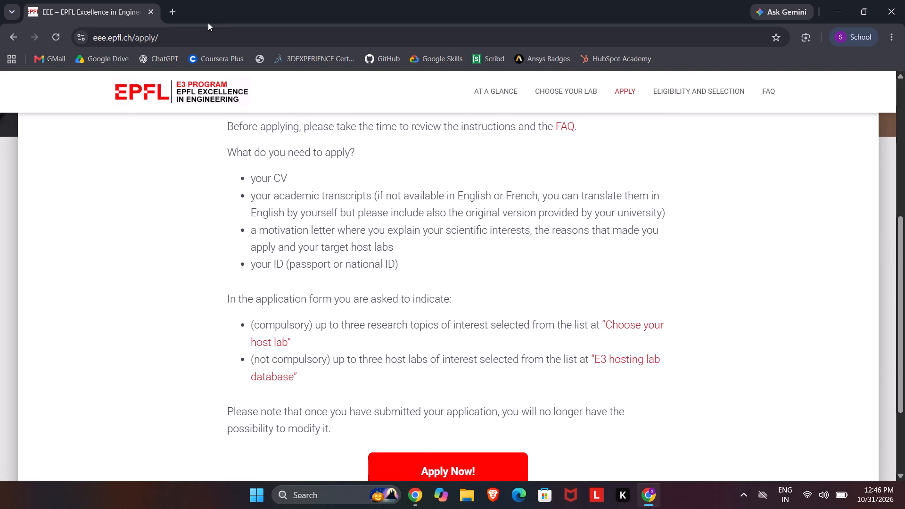
Open the Gmail inbox in a new browser tab from the bookmarked link.
left_click(177, 0)
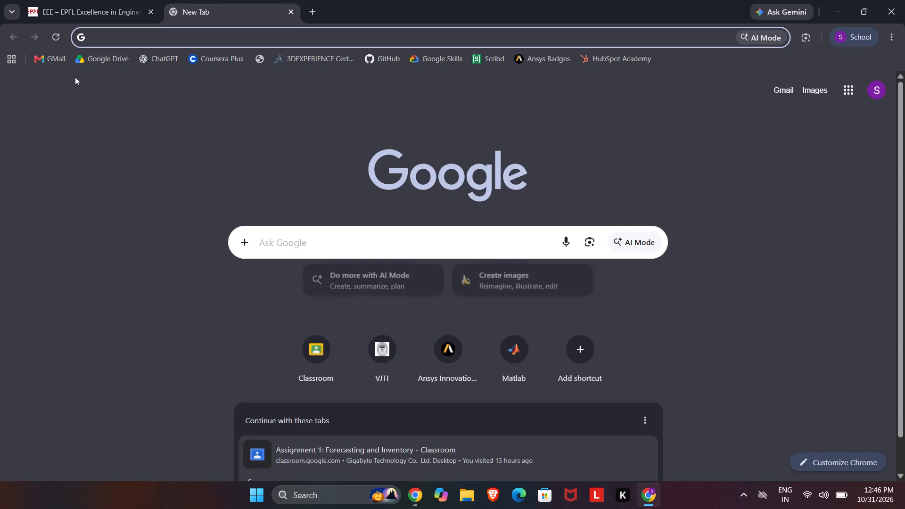
left_click(61, 57)
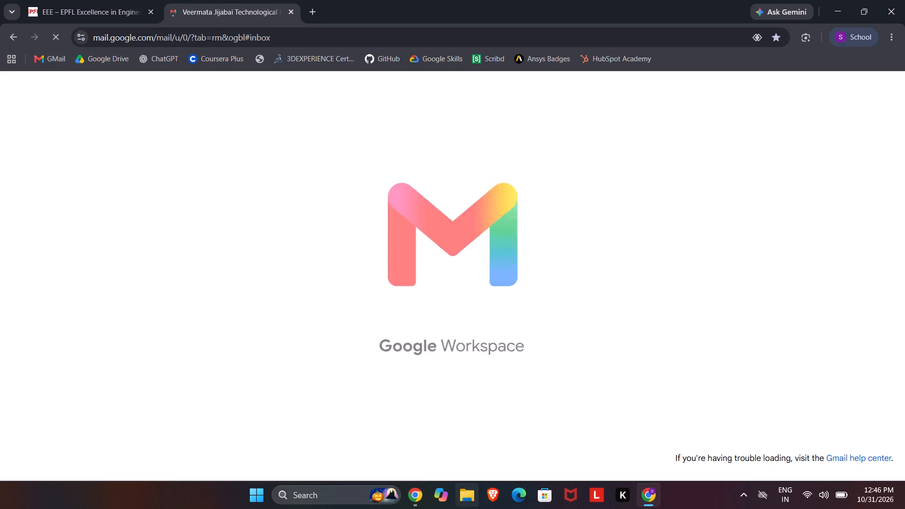
Switch to File Explorer and open the Transcript folder inside VJTI > RIYA to check its files.
left_click(477, 508)
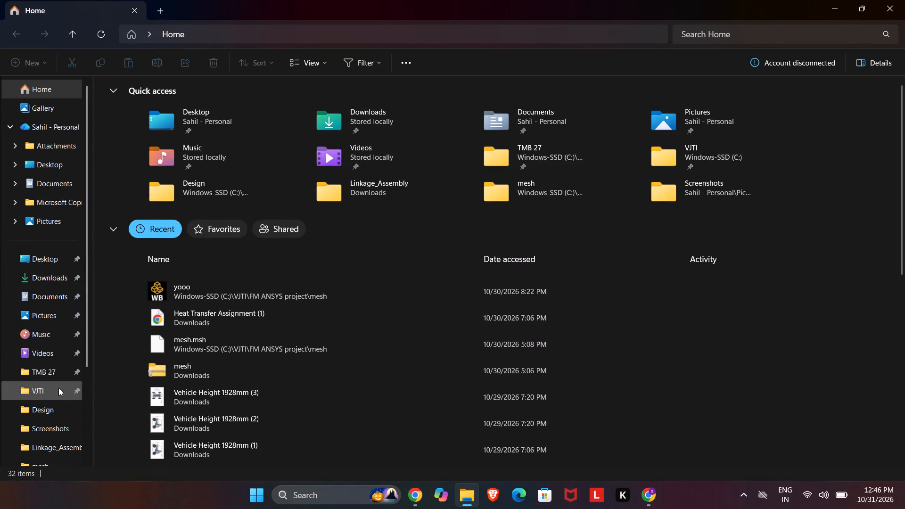
left_click(58, 388)
double_click(161, 155)
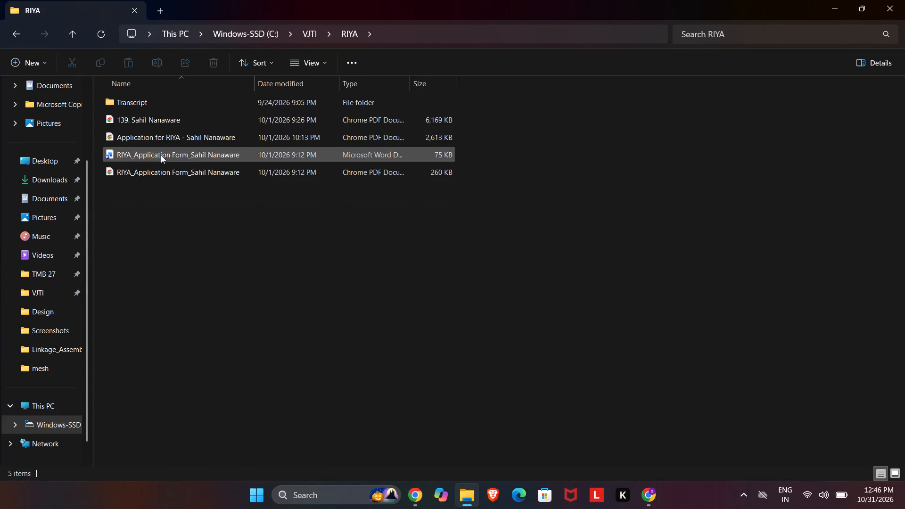
double_click(147, 95)
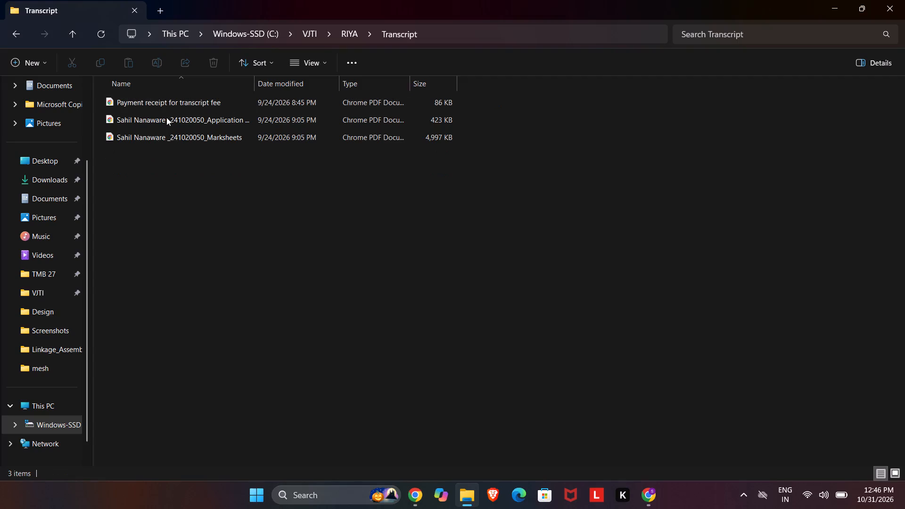
Return to the RIYA folder and open the PDF whose name starts with 139.
left_click(349, 29)
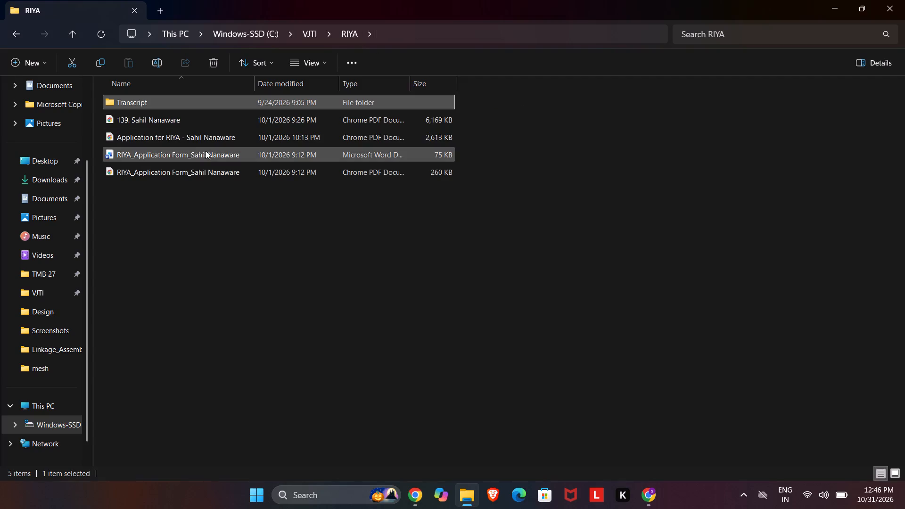
double_click(187, 120)
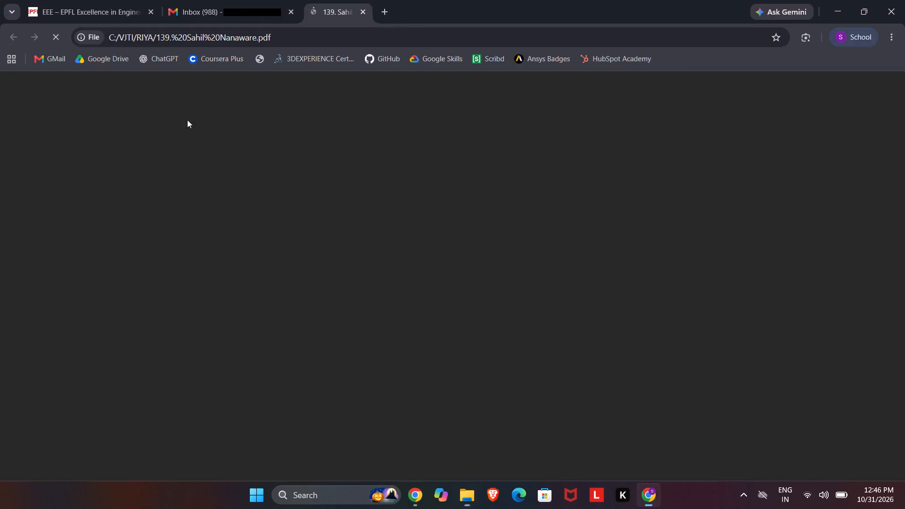
Start downloading the academic transcript PDF and create a folder named EPFL inside the VJTI folder.
scroll(446, 257, "down", 11)
scroll(463, 276, "up", 8)
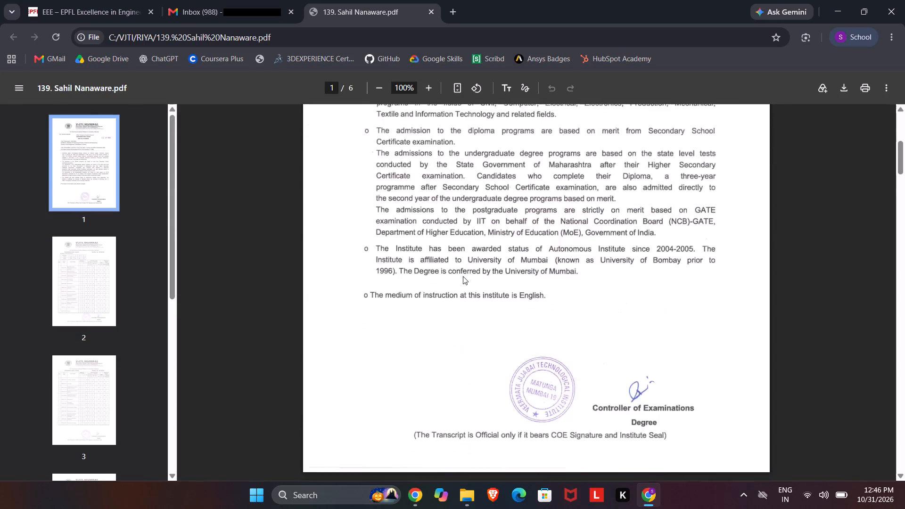
scroll(463, 276, "up", 9)
left_click(851, 88)
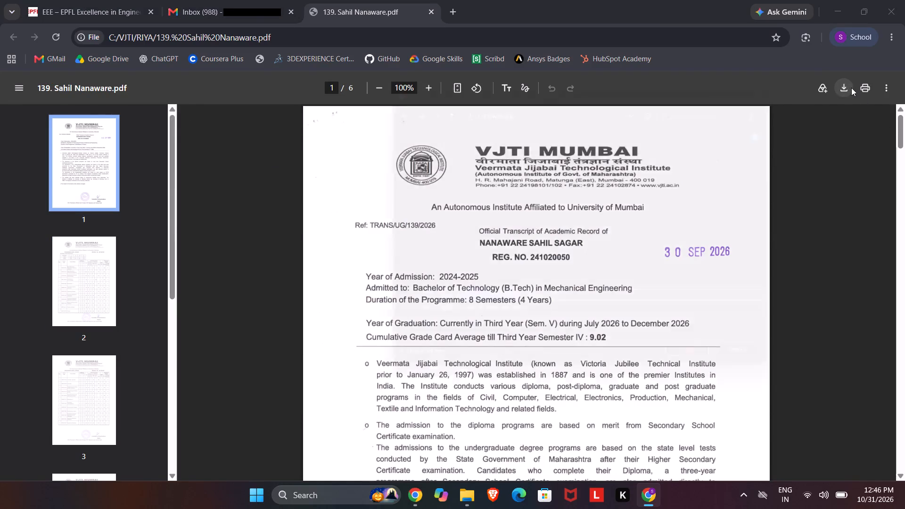
scroll(413, 253, "down", 5)
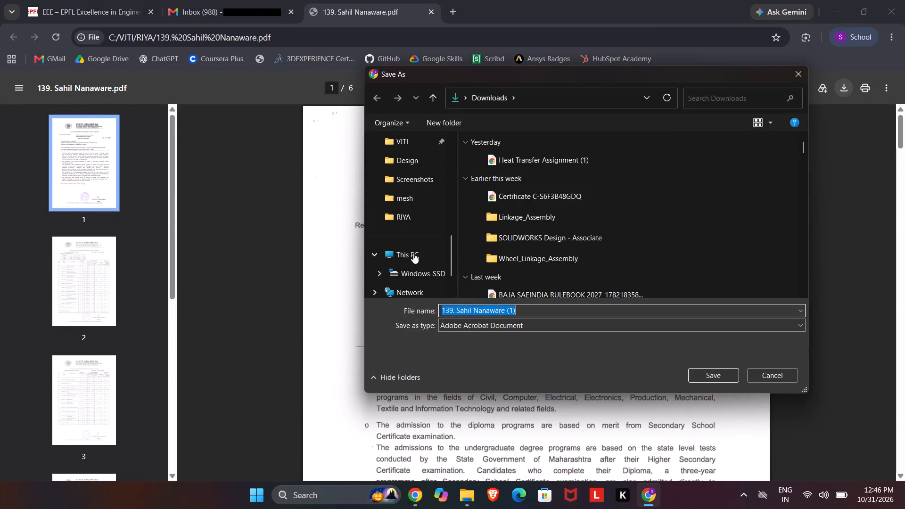
scroll(405, 201, "up", 1)
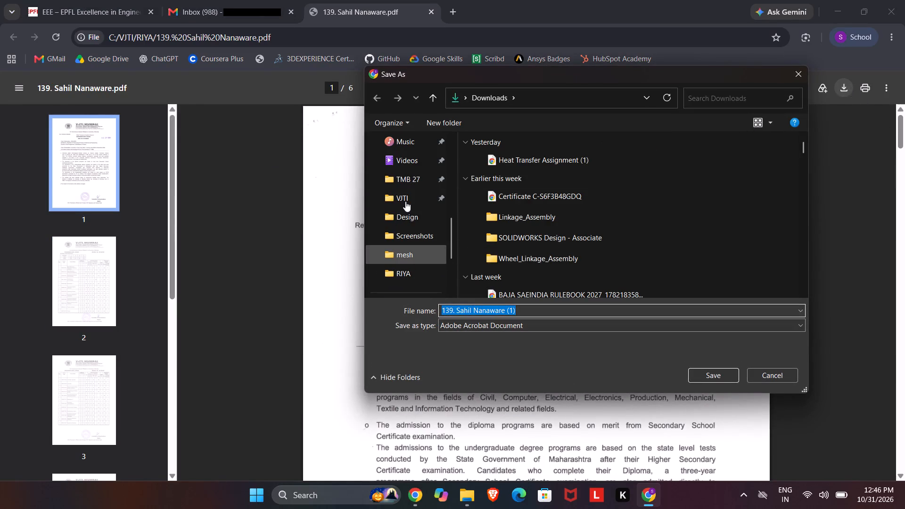
double_click(405, 201)
double_click(502, 209)
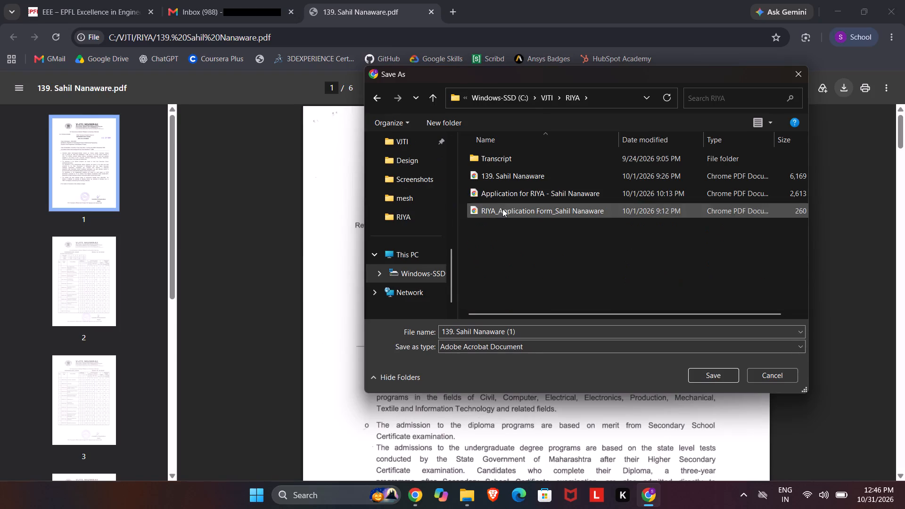
left_click(550, 96)
right_click(564, 203)
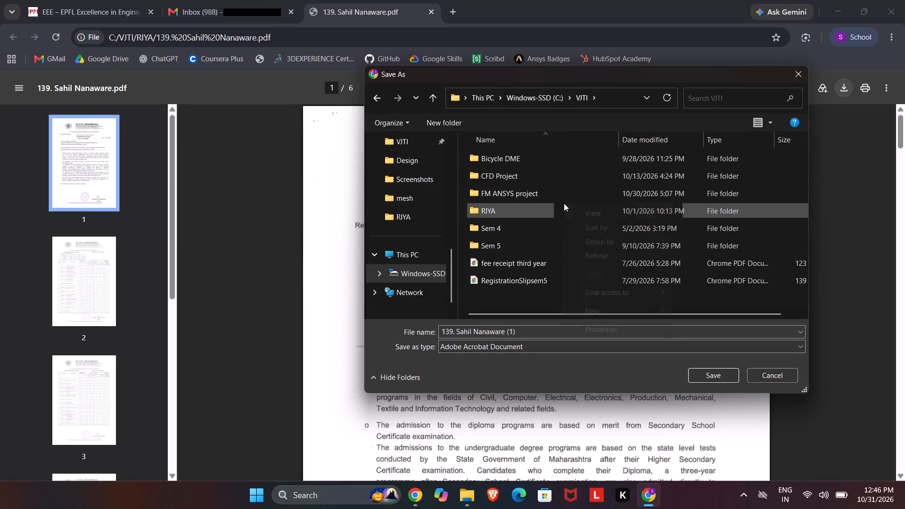
left_click(614, 316)
left_click(724, 305)
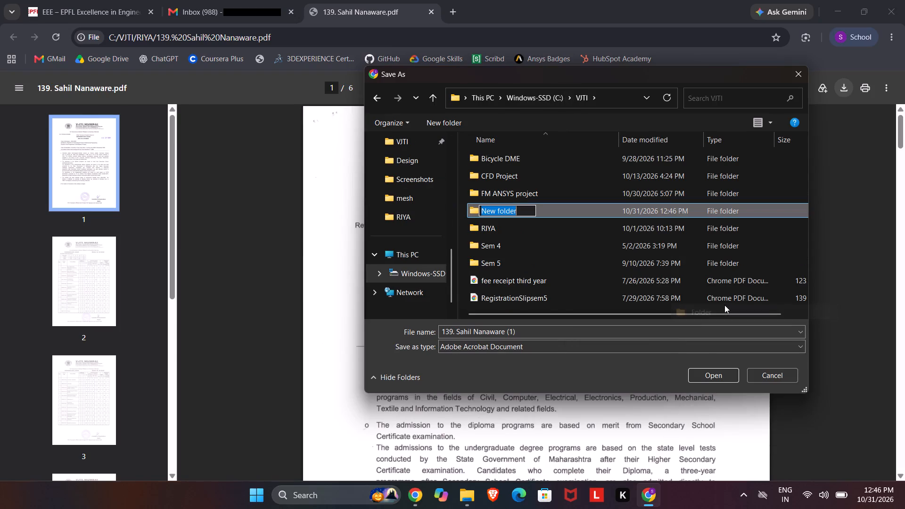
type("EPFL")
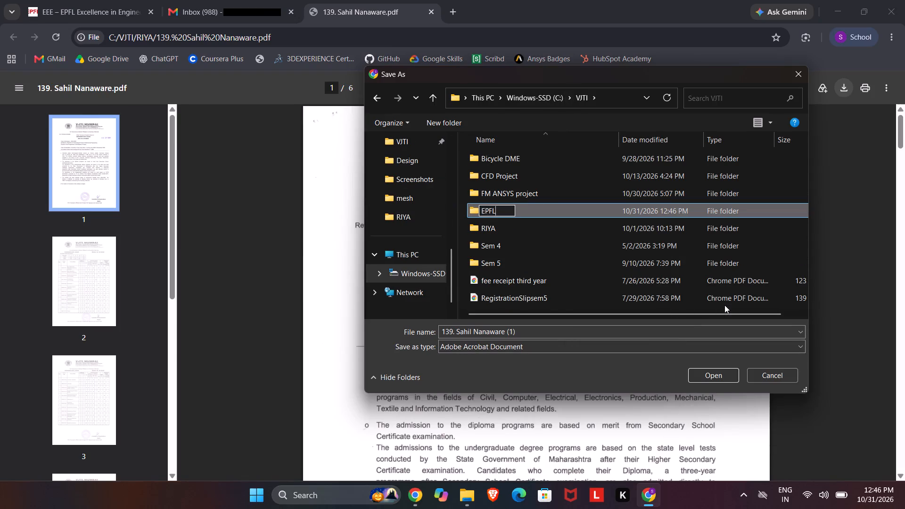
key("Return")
Save the transcript PDF in the EPFL folder, named with the student's full name followed by "_Academic Transcripts".
double_click(507, 194)
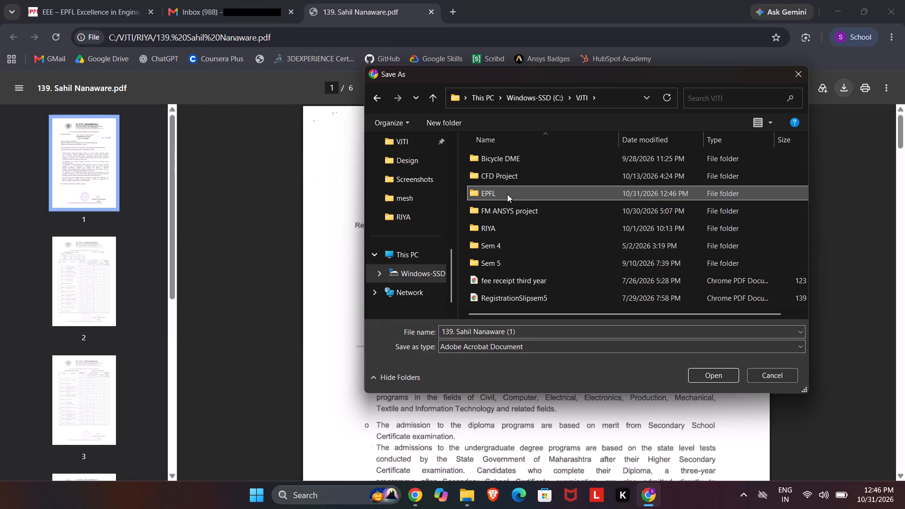
double_click(515, 331)
triple_click(518, 331)
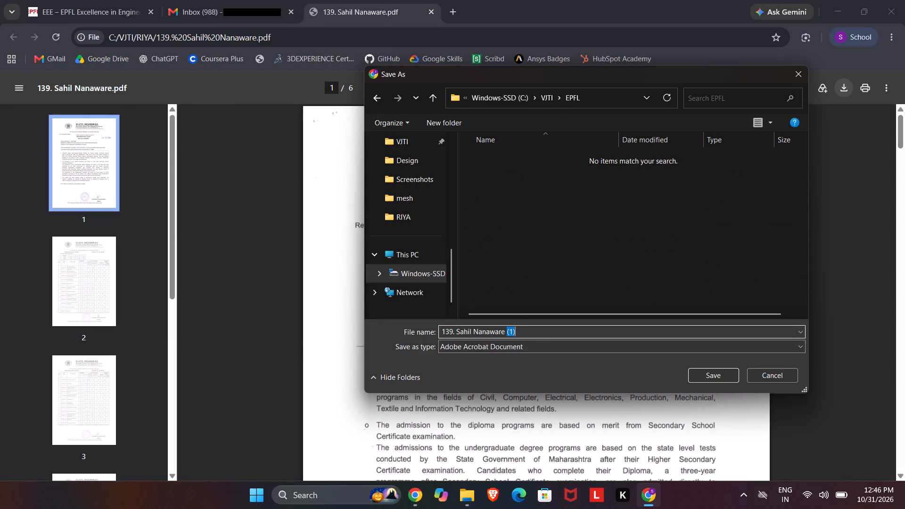
double_click(531, 333)
left_click_drag(531, 333, 392, 337)
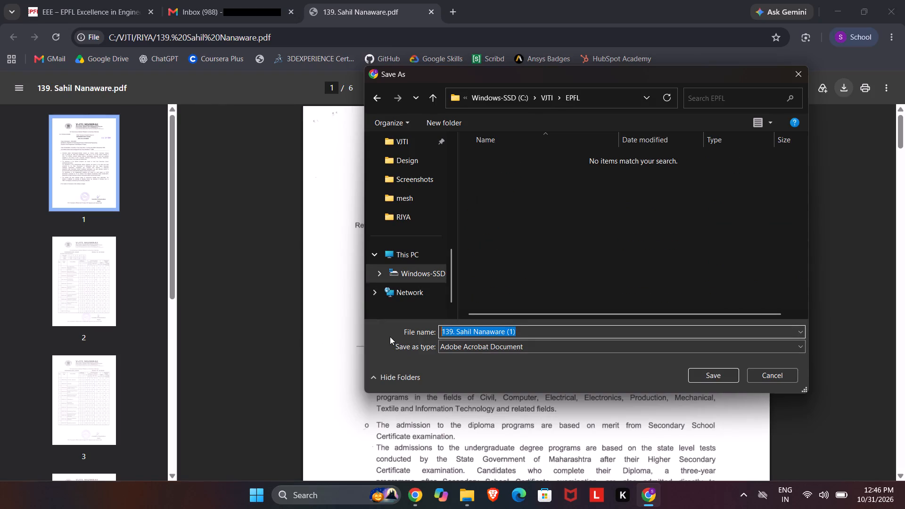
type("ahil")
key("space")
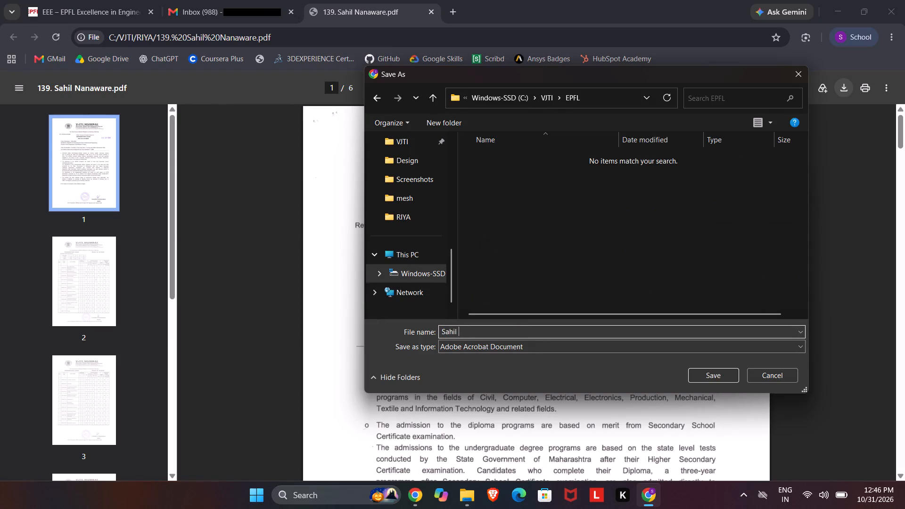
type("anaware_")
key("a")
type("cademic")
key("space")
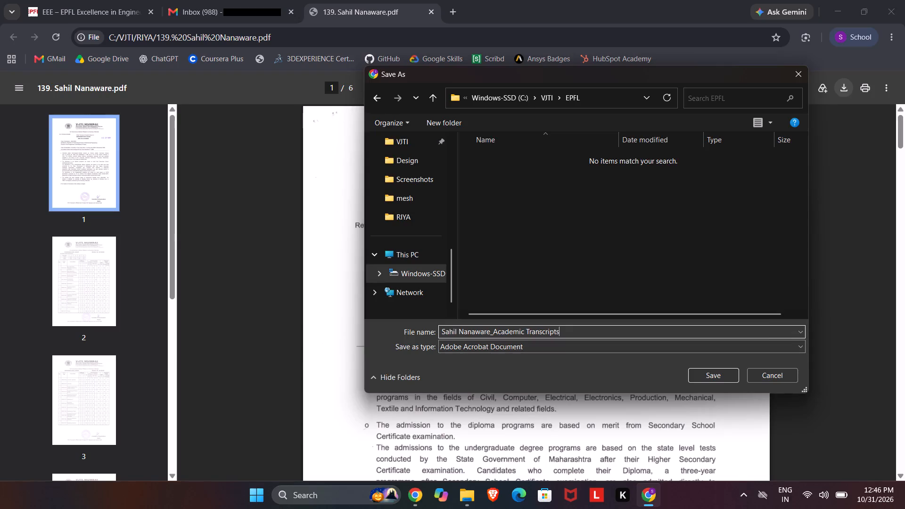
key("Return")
Look through the following pages of the open academic transcript PDF.
scroll(407, 387, "down", 20)
scroll(407, 387, "down", 5)
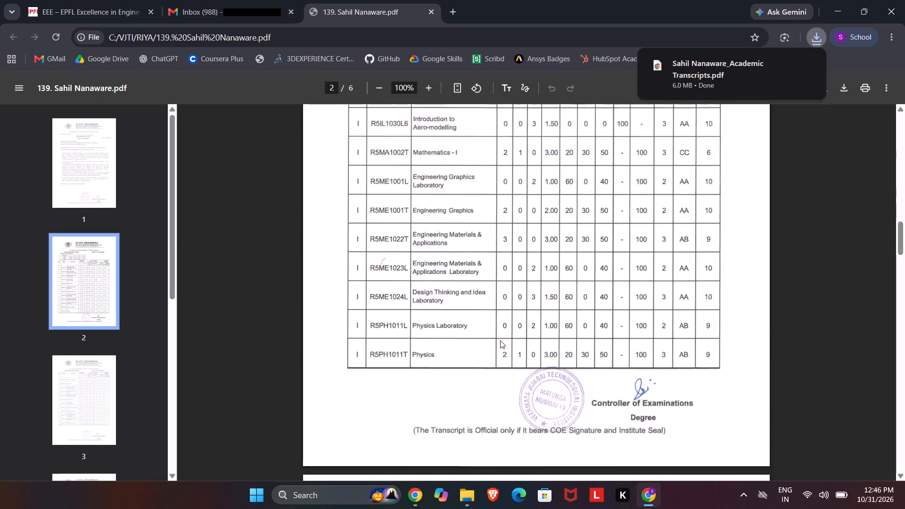
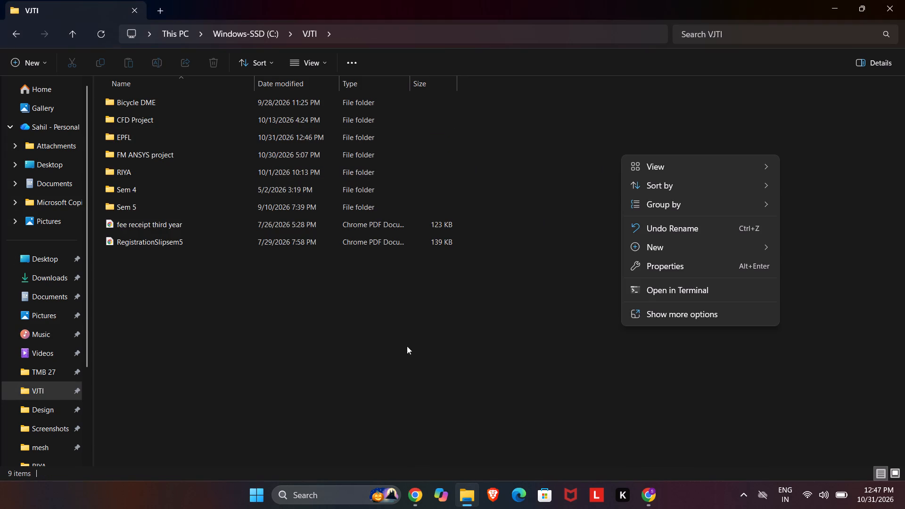
Create a new folder named Internships inside the VJTI folder.
left_click(698, 250)
left_click(604, 254)
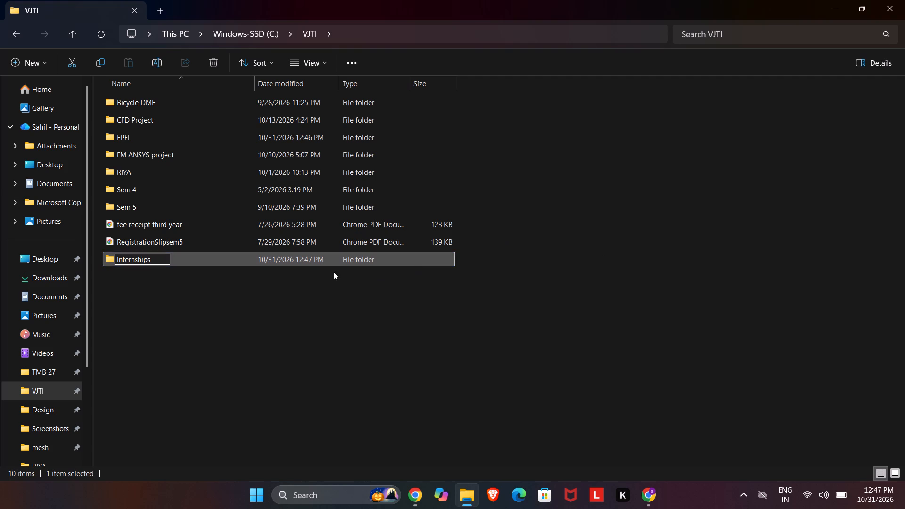
double_click(245, 295)
Copy the EPFL and RIYA folders from VJTI into the Internships folder and check the contents of both copies.
left_click(138, 175)
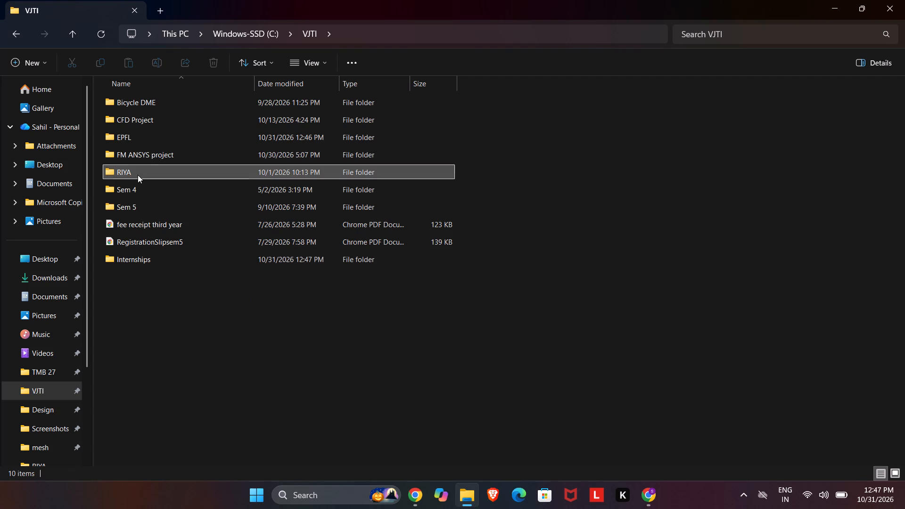
left_click(131, 140, "ctrl")
right_click(169, 138)
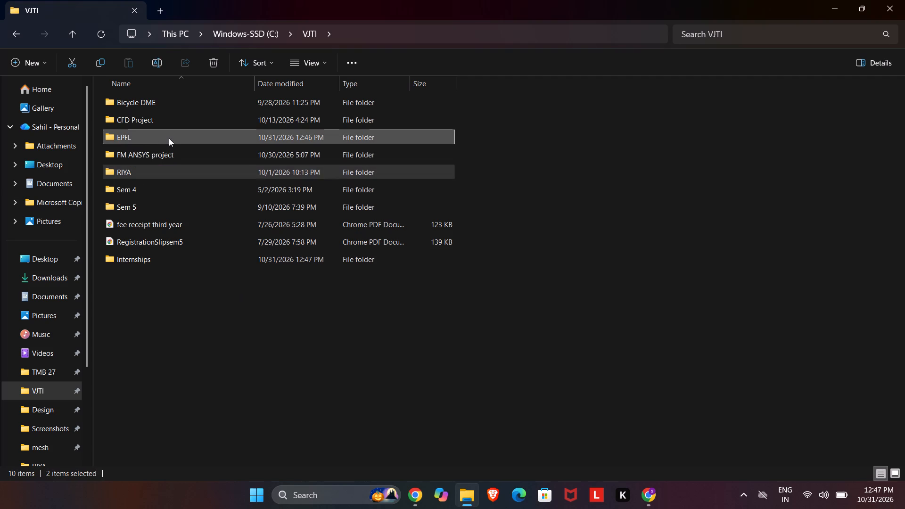
left_click(234, 157)
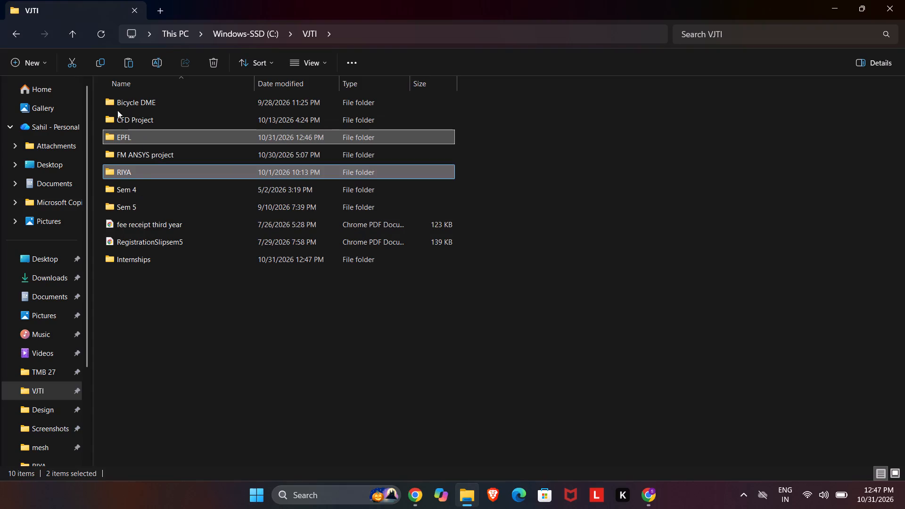
double_click(158, 257)
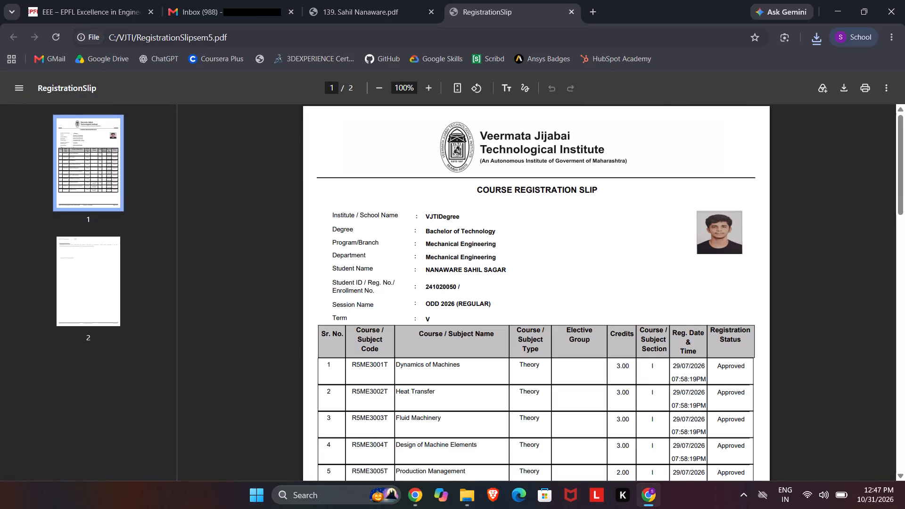
left_click(574, 7)
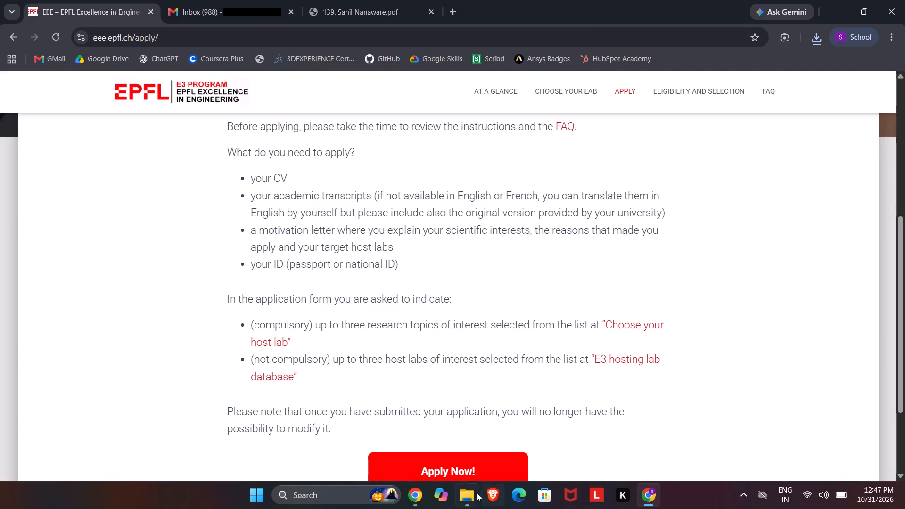
left_click(472, 495)
double_click(139, 173)
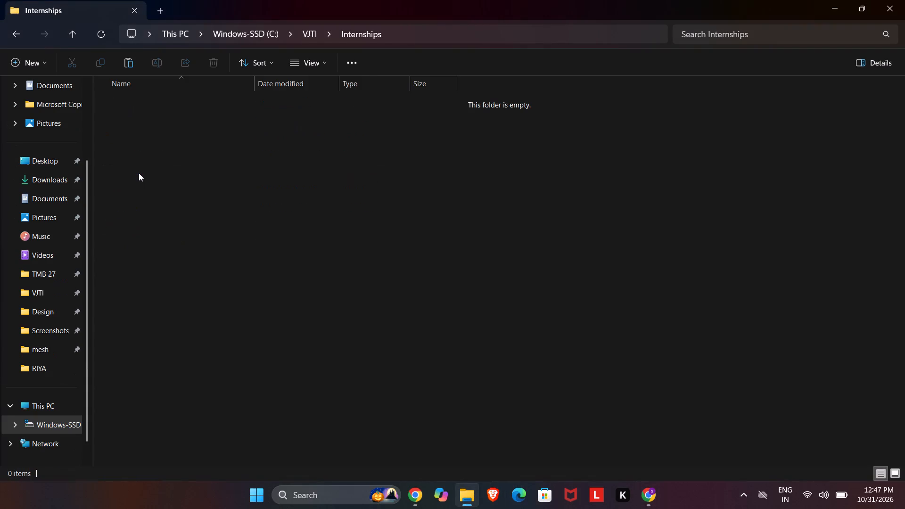
key("ctrl+v")
left_click(139, 173)
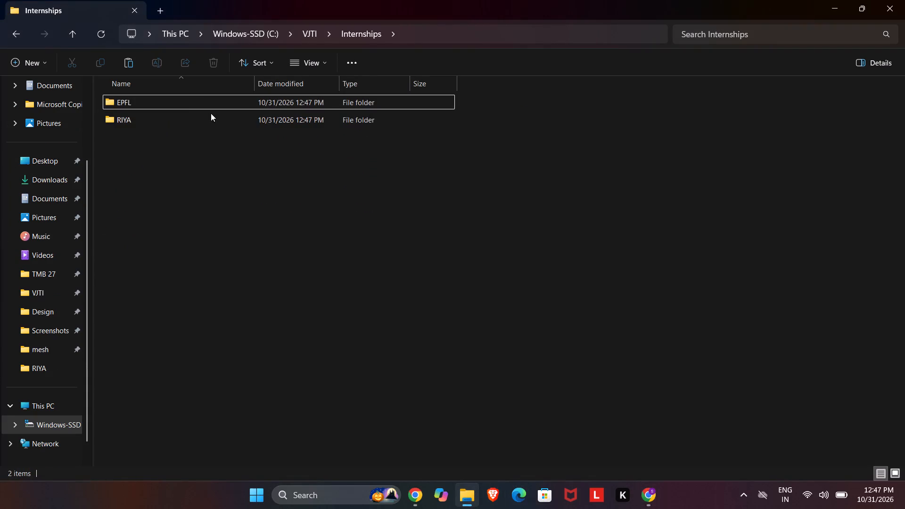
double_click(211, 113)
left_click(376, 34)
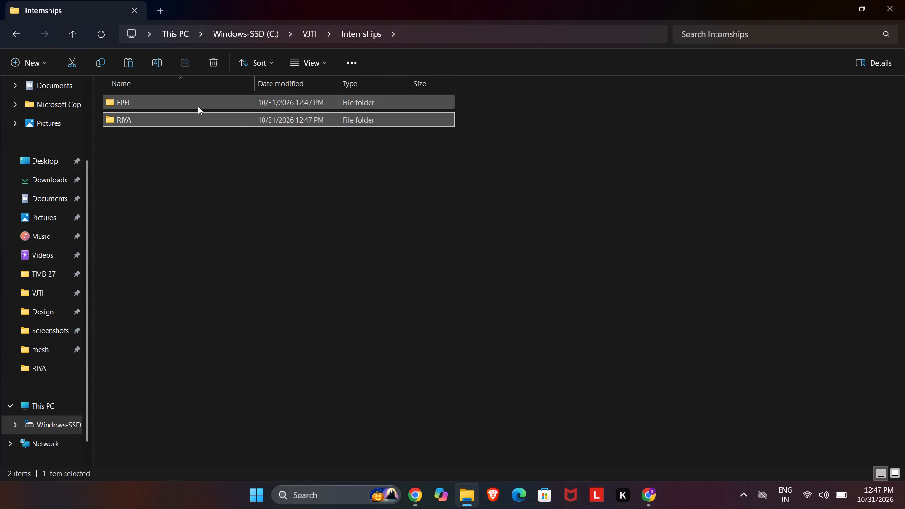
double_click(198, 106)
left_click(368, 37)
Delete the original EPFL and RIYA folders from the VJTI folder, and reopen the Internships folder.
left_click(309, 32)
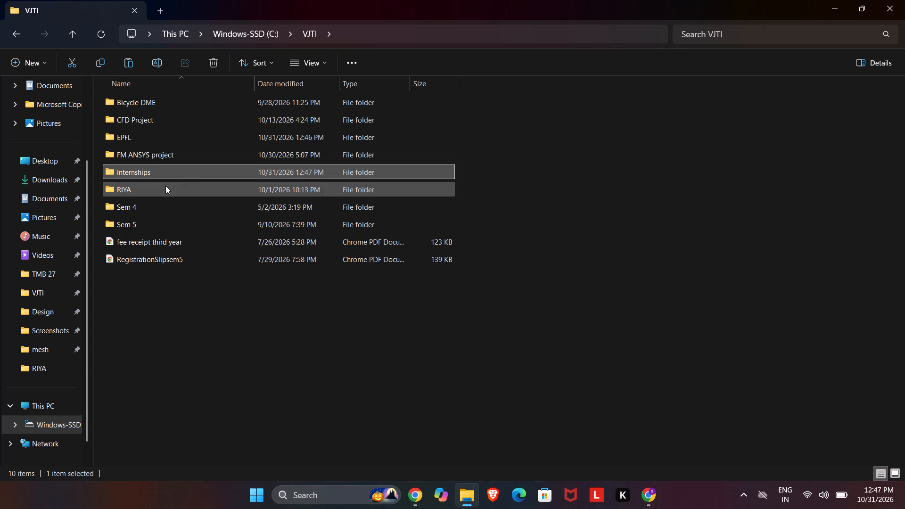
left_click(165, 186)
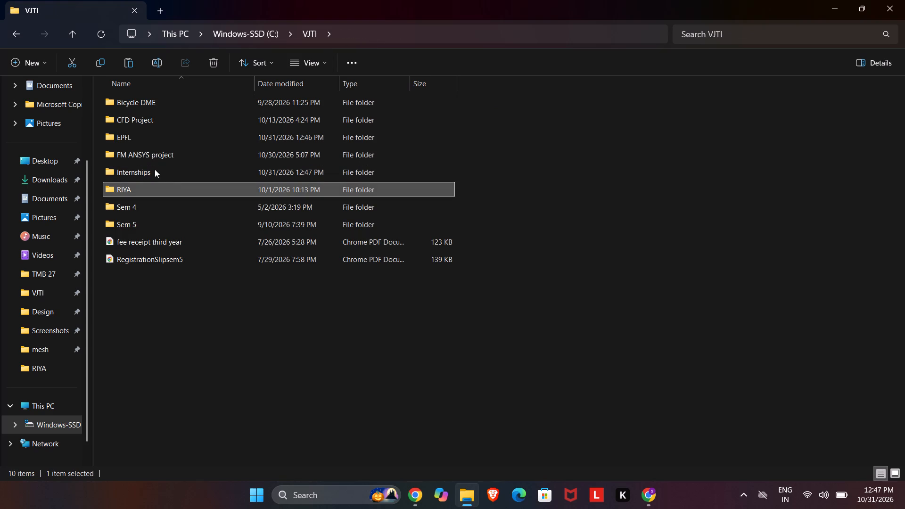
left_click(135, 136, "ctrl")
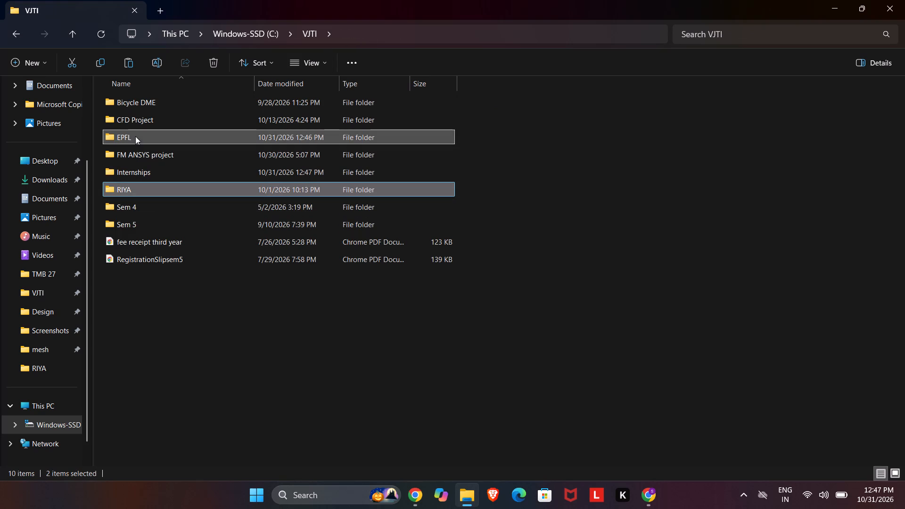
key("Delete")
left_click(174, 429)
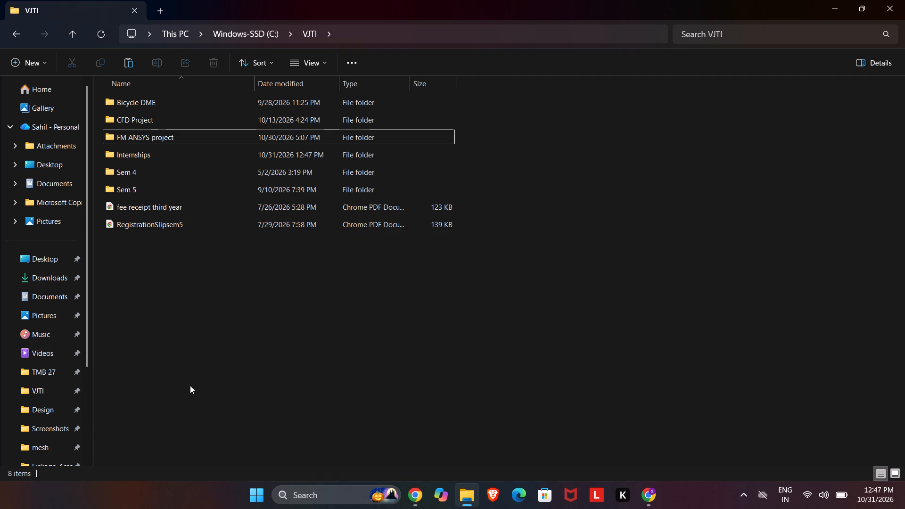
double_click(141, 158)
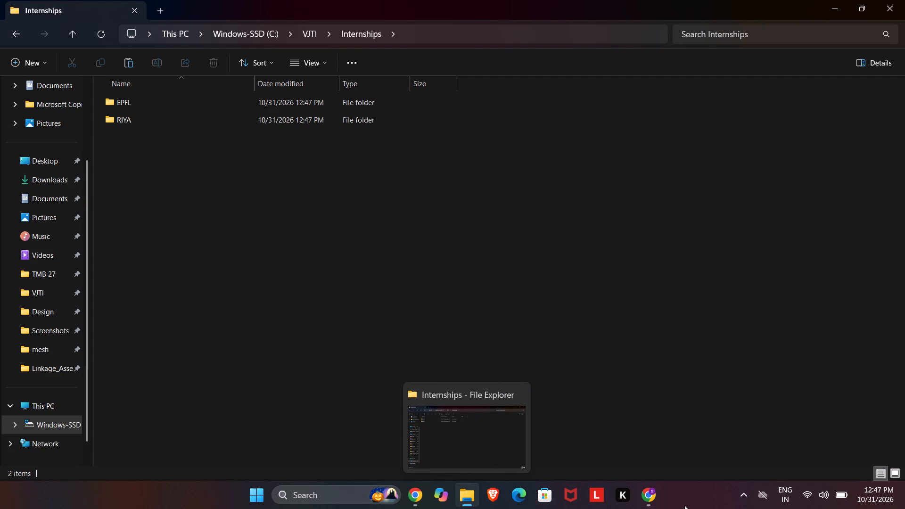
Switch to Chrome, search for overleaf in a new tab, and open the Overleaf website.
left_click(640, 498)
left_click(452, 0)
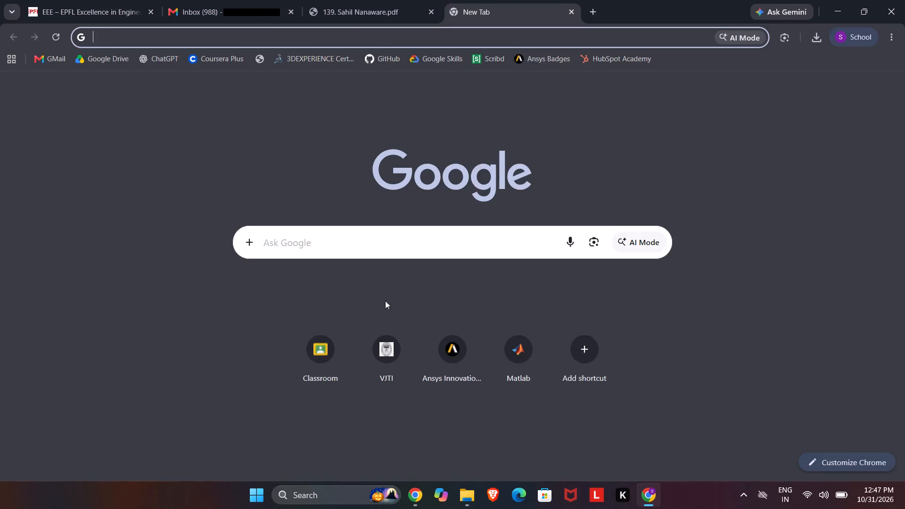
left_click(373, 234)
type("over")
left_click(378, 274)
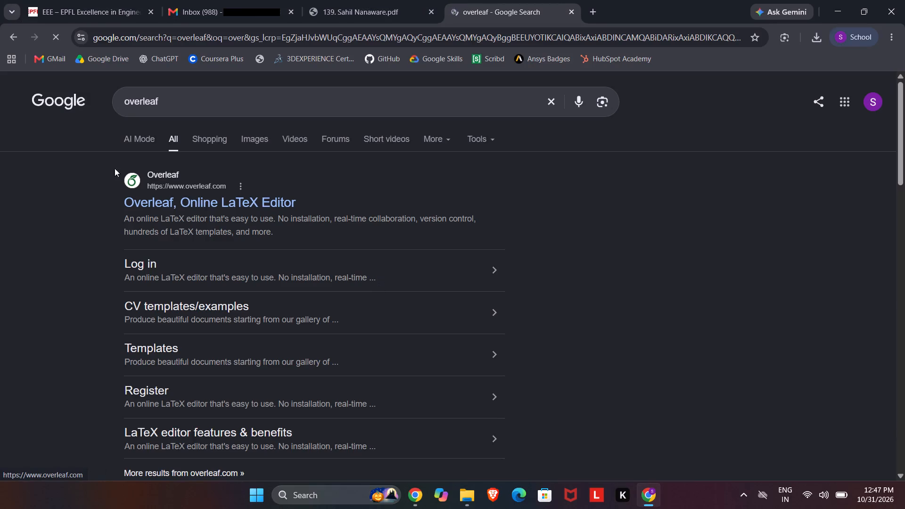
left_click(151, 202)
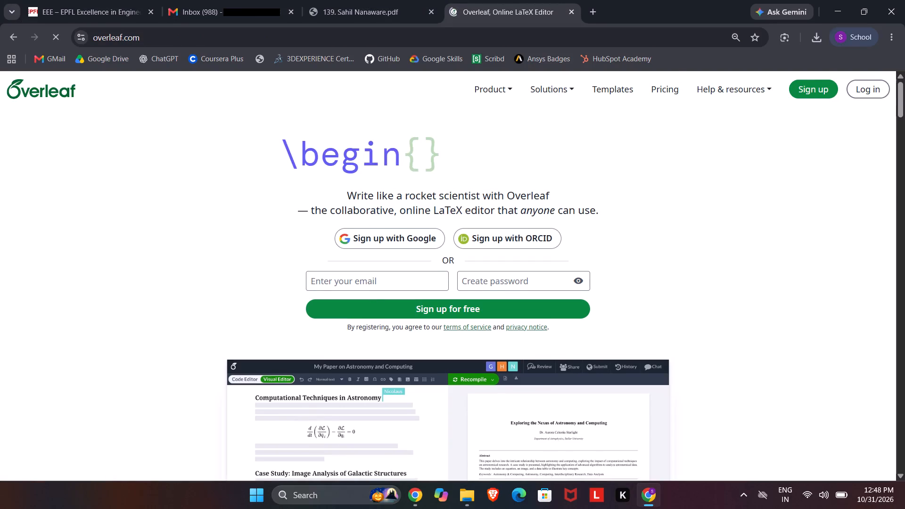
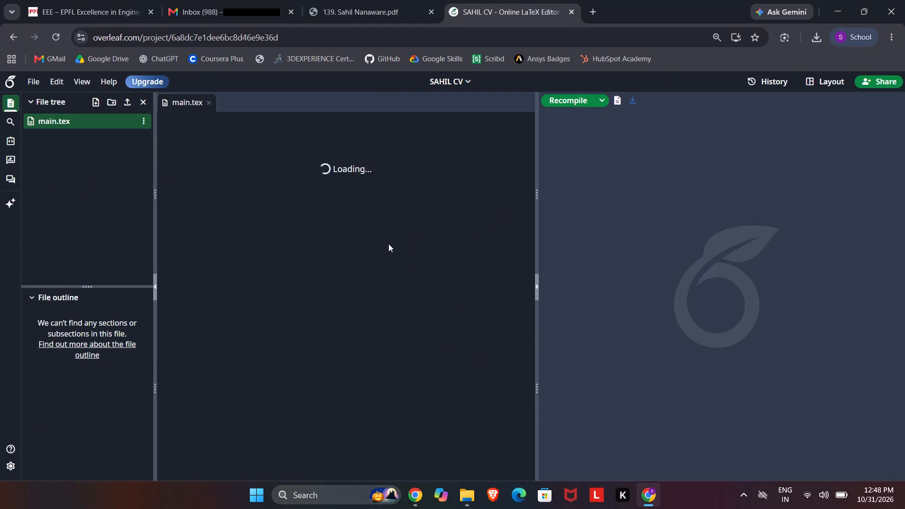
Look over both pages of the compiled CV preview, from the education section to the other achievements.
scroll(393, 249, "up", 6)
scroll(671, 209, "down", 5)
scroll(673, 209, "up", 1)
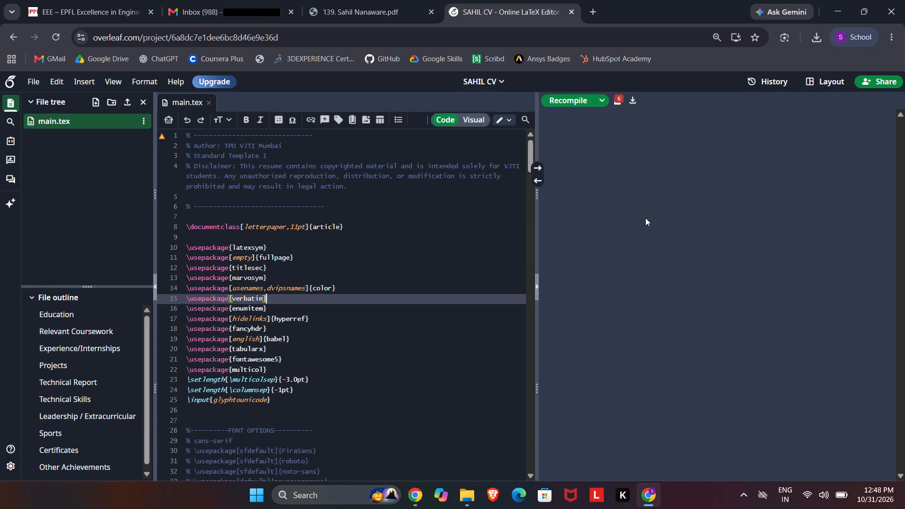
scroll(581, 148, "down", 6)
scroll(593, 175, "up", 5)
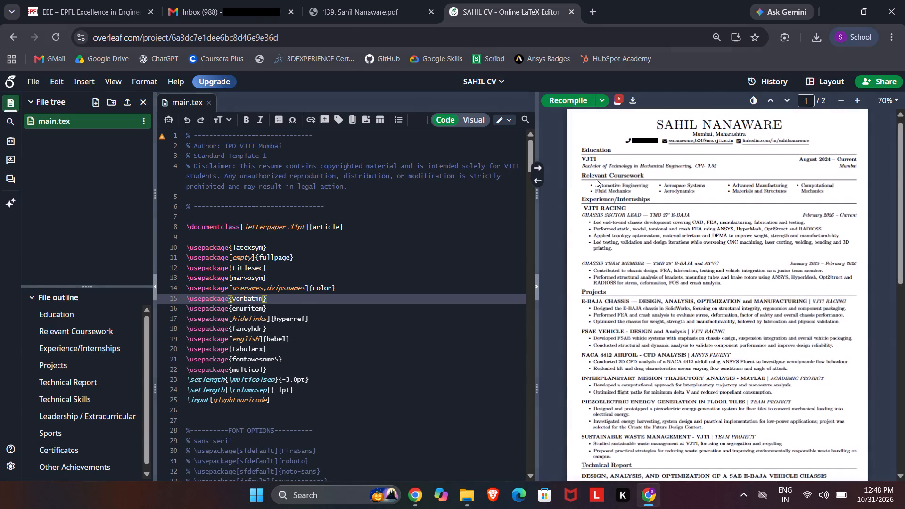
scroll(594, 285, "down", 8)
scroll(518, 319, "up", 4)
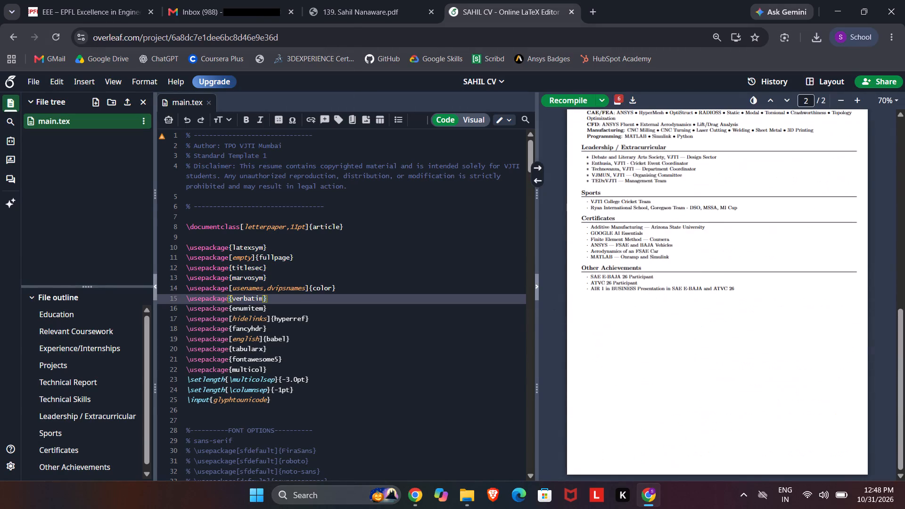
scroll(518, 319, "up", 4)
scroll(664, 288, "up", 5)
scroll(206, 330, "down", 2)
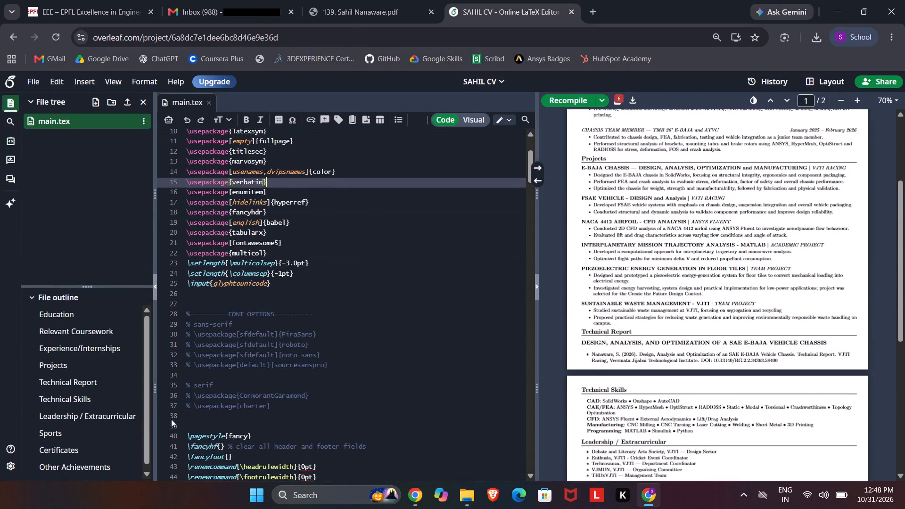
scroll(644, 341, "up", 4)
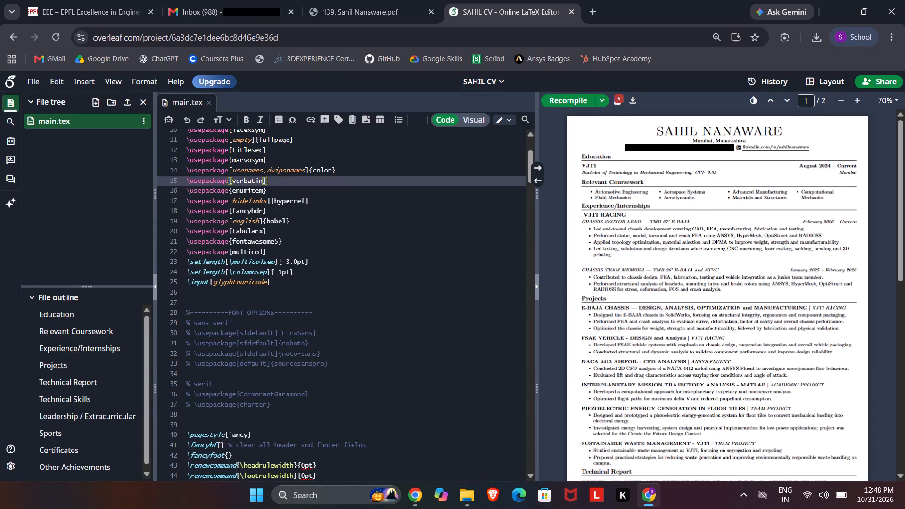
Read through the CV's LaTeX source in main.tex, from the header through the education, coursework, experience and projects sections.
scroll(330, 195, "down", 20)
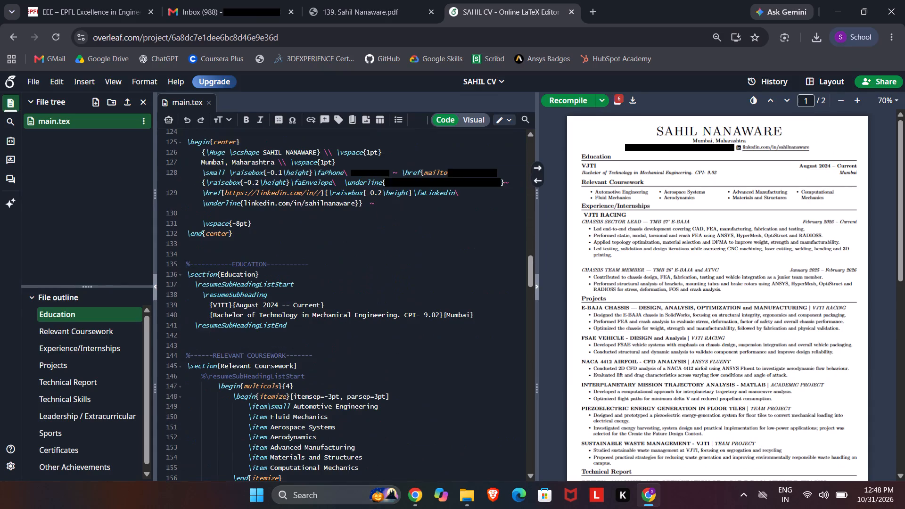
scroll(340, 234, "down", 1)
left_click(334, 258)
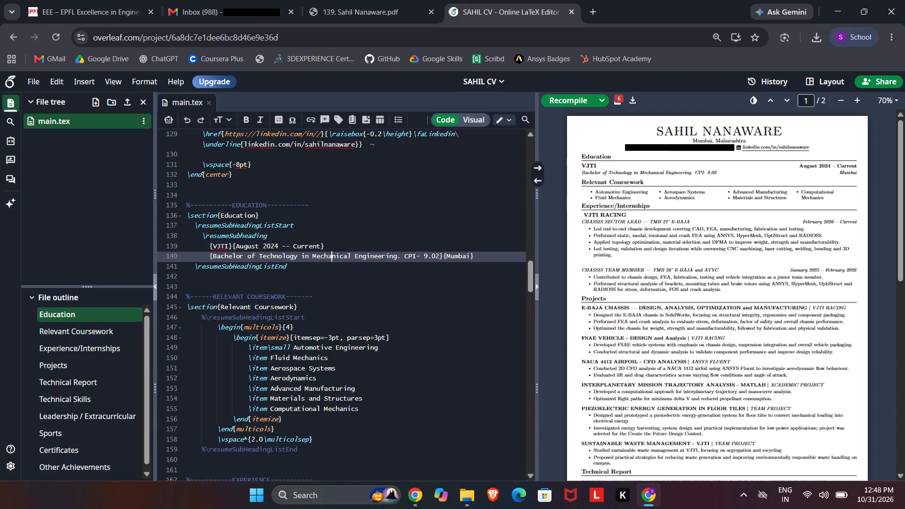
scroll(347, 280, "down", 3)
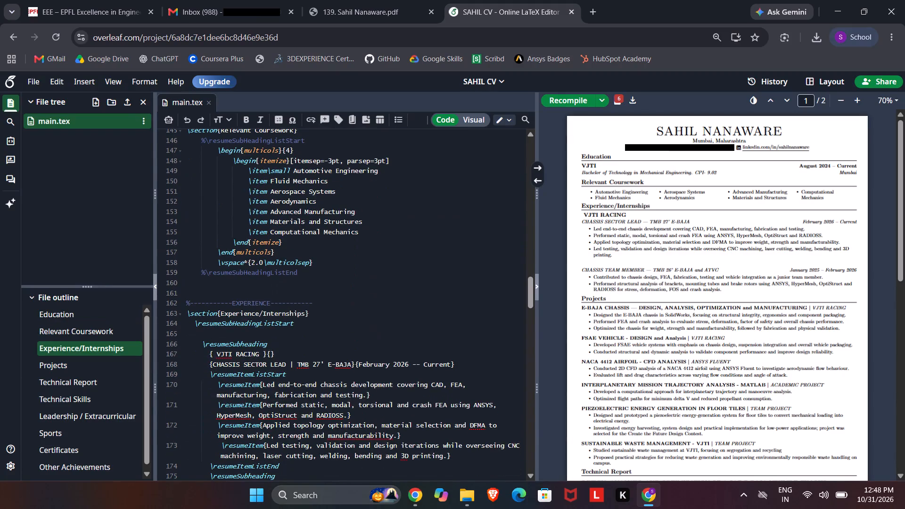
scroll(341, 219, "down", 2)
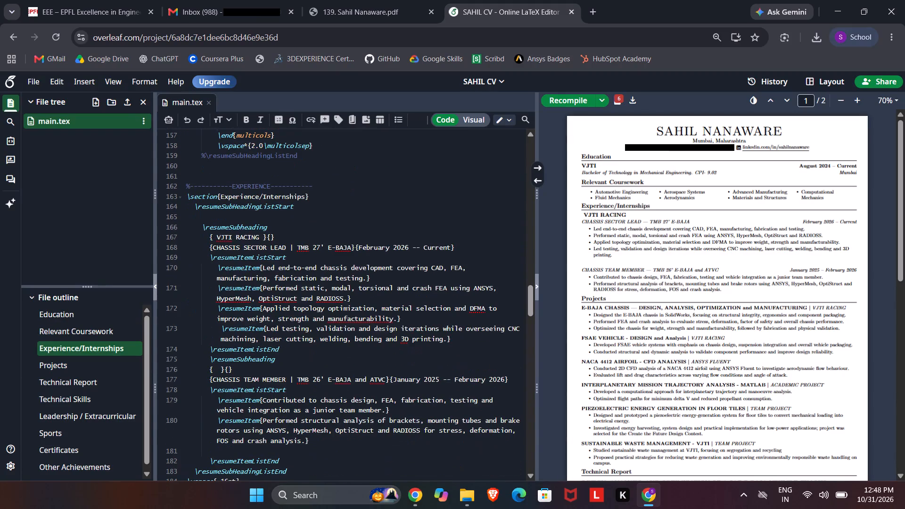
scroll(286, 227, "down", 2)
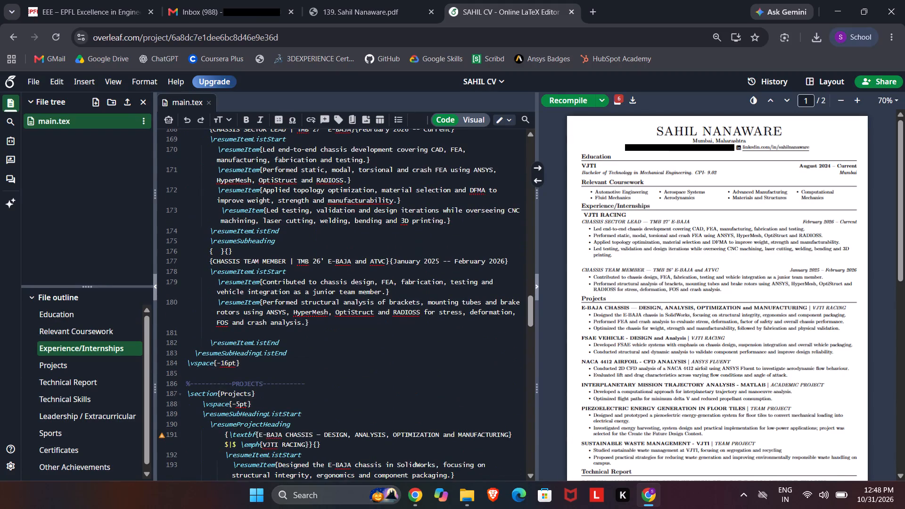
scroll(284, 228, "up", 1)
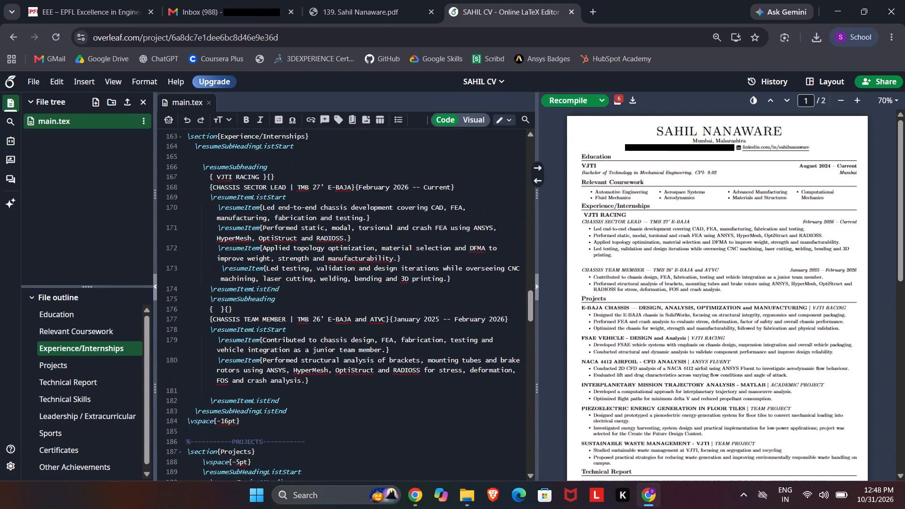
scroll(254, 226, "down", 1)
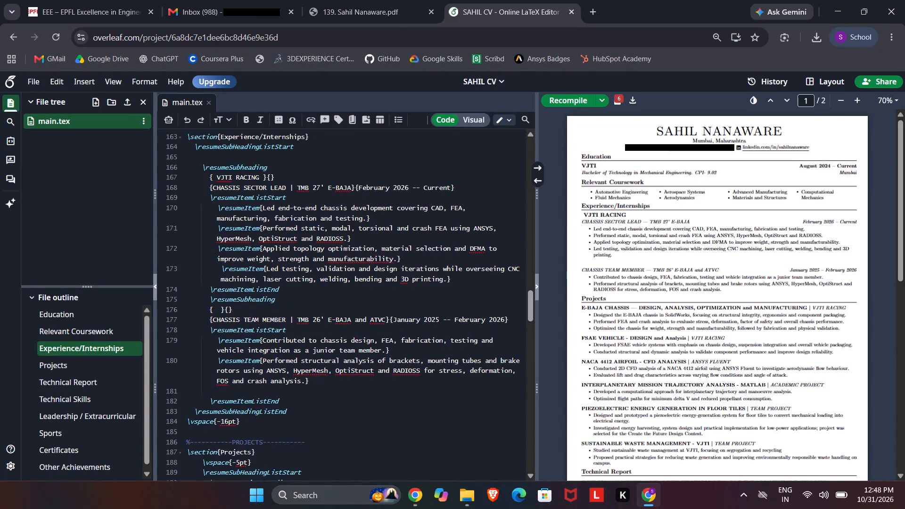
scroll(254, 226, "down", 2)
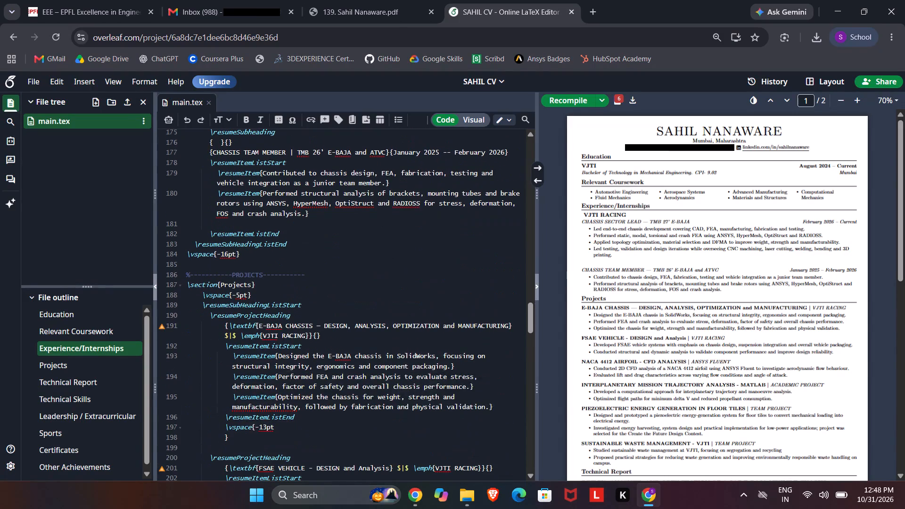
scroll(252, 223, "down", 1)
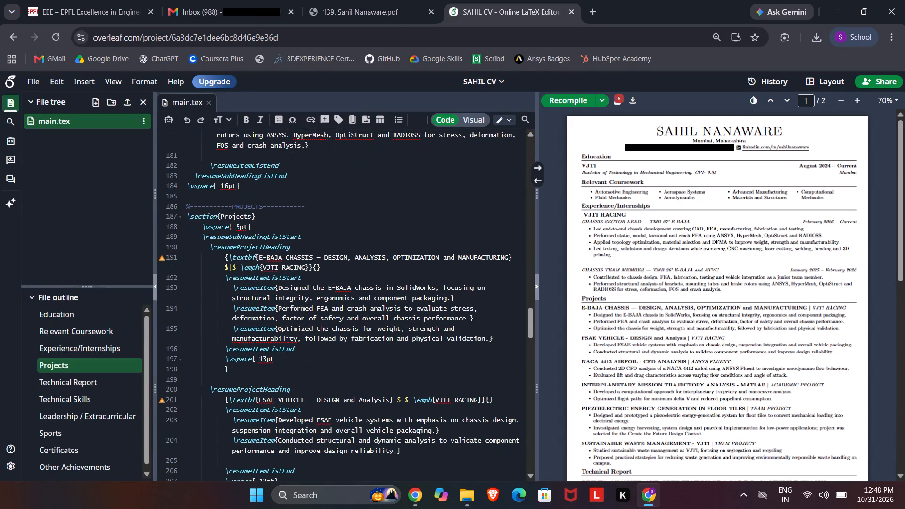
scroll(264, 257, "down", 3)
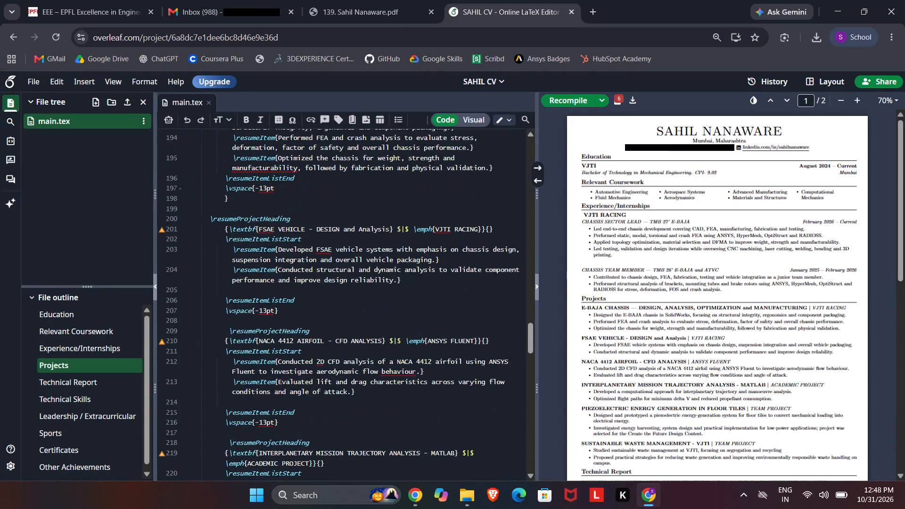
scroll(263, 256, "down", 2)
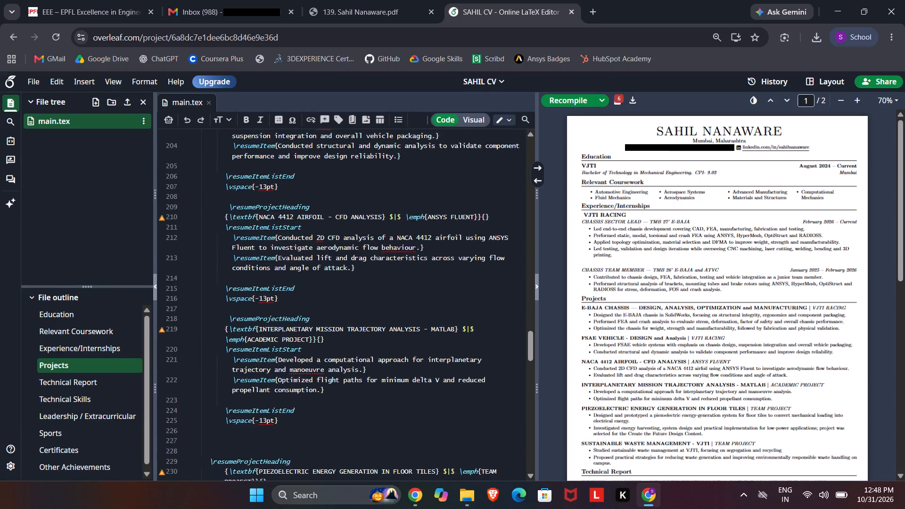
scroll(295, 303, "down", 2)
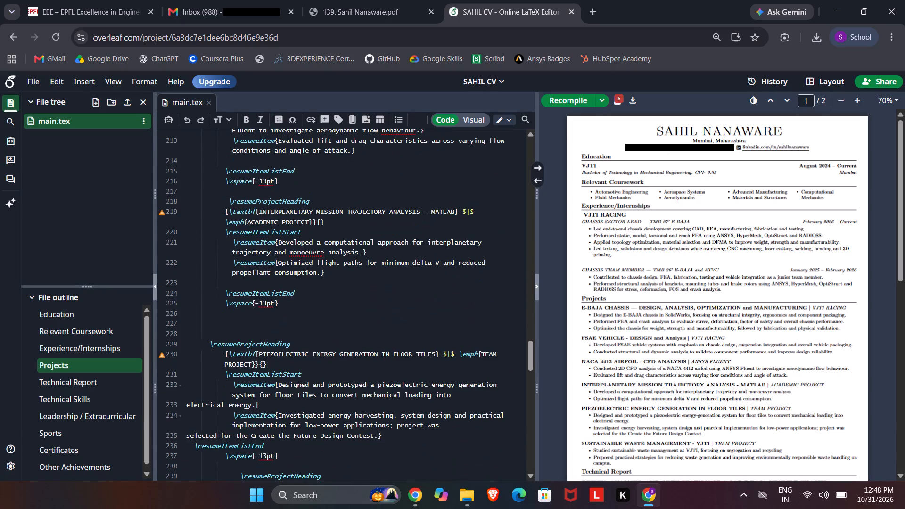
scroll(315, 312, "down", 2)
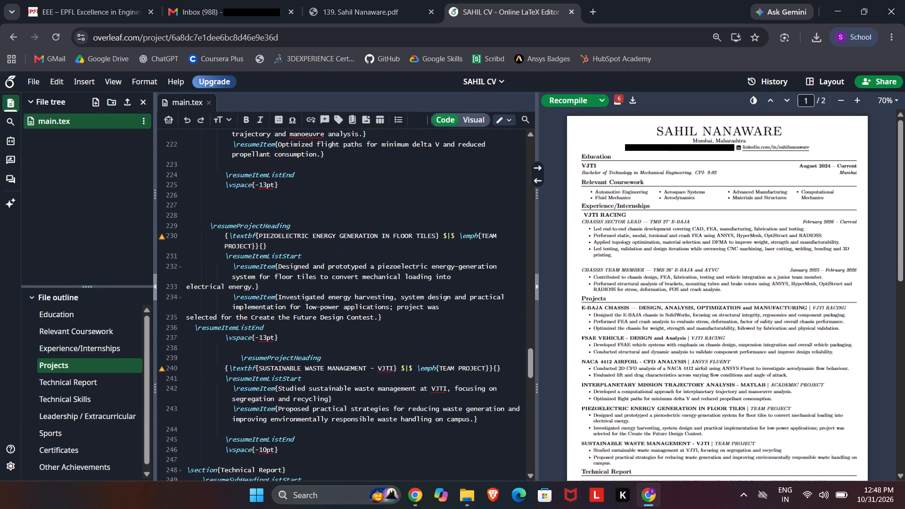
Delete the Sustainable Waste Management - VJTI project's heading and its two bullet items from the Projects source, and recompile the CV.
scroll(289, 318, "down", 1)
left_click_drag(237, 297, 302, 319)
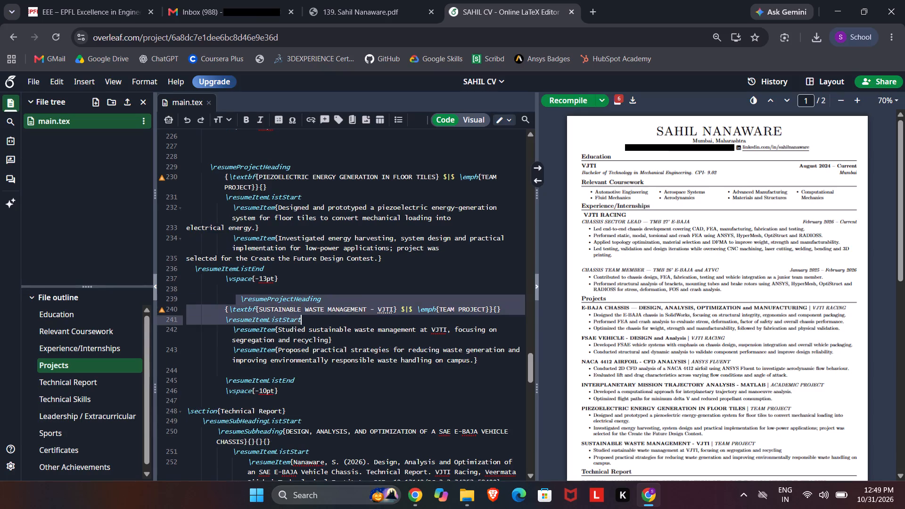
left_click_drag(302, 319, 480, 359)
key("BackSpace")
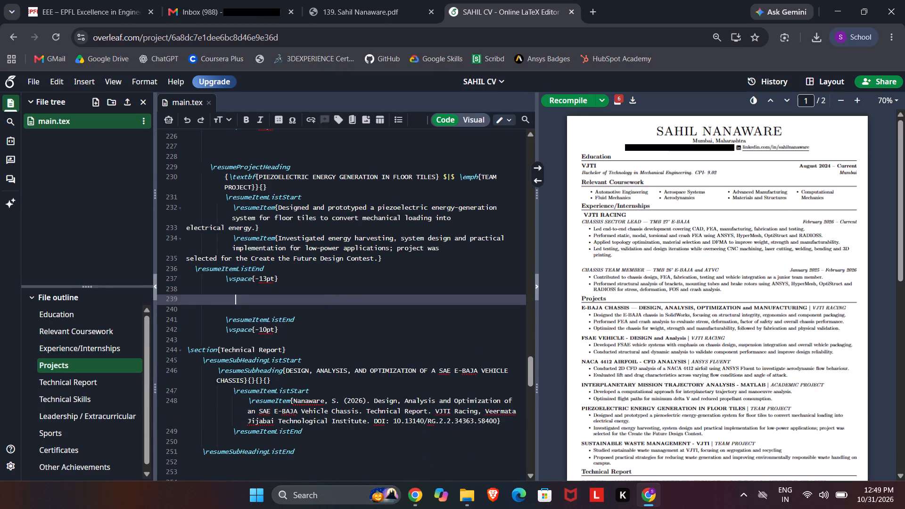
left_click(581, 95)
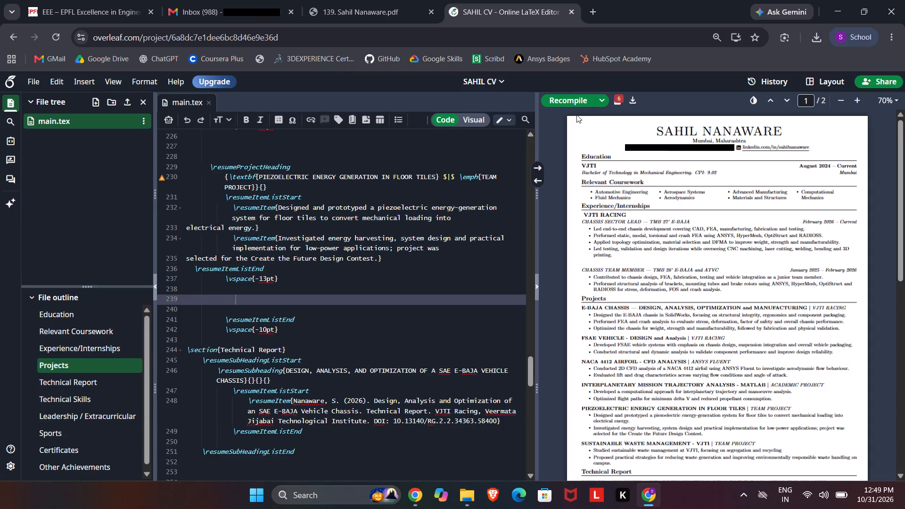
left_click(577, 106)
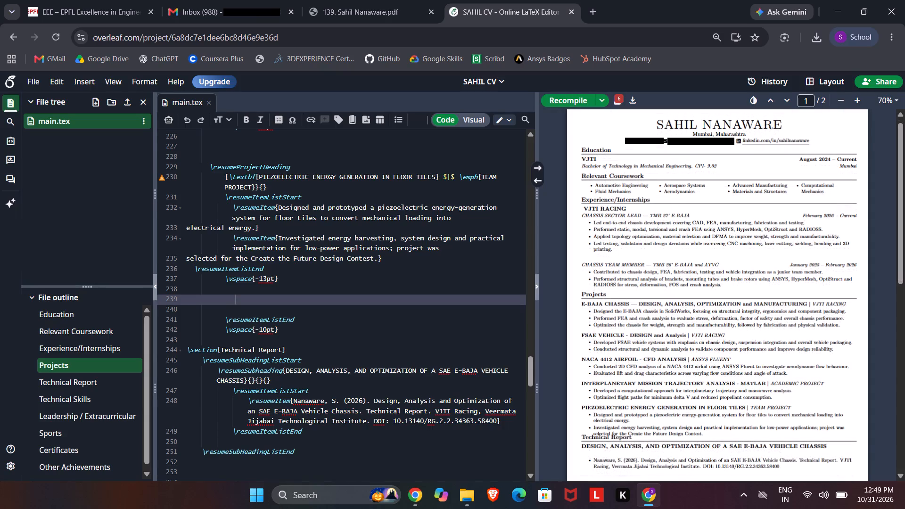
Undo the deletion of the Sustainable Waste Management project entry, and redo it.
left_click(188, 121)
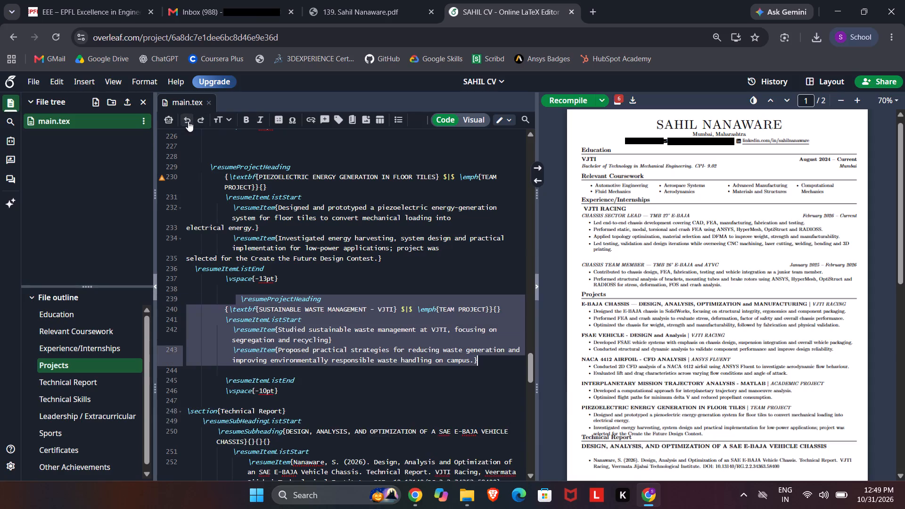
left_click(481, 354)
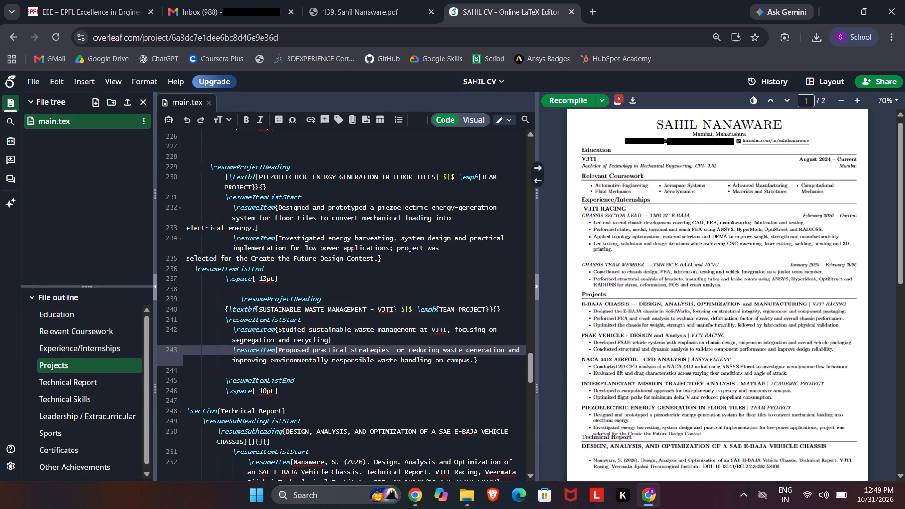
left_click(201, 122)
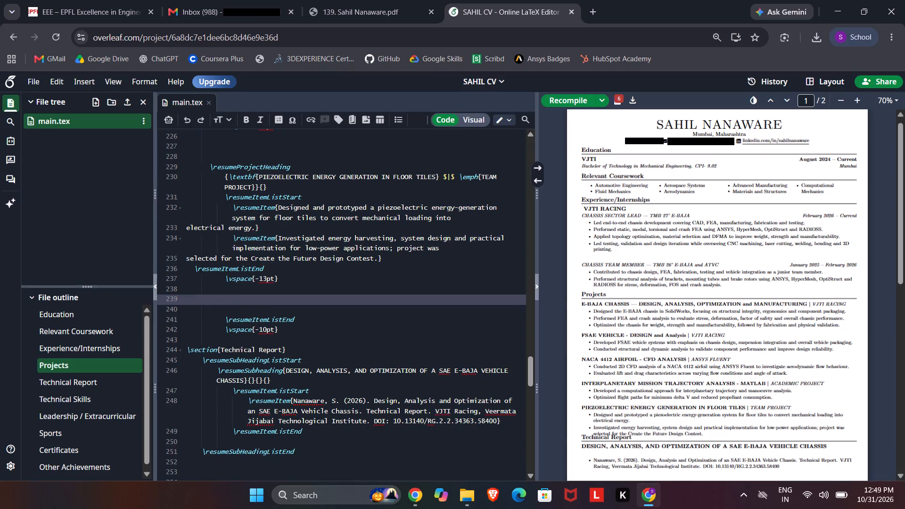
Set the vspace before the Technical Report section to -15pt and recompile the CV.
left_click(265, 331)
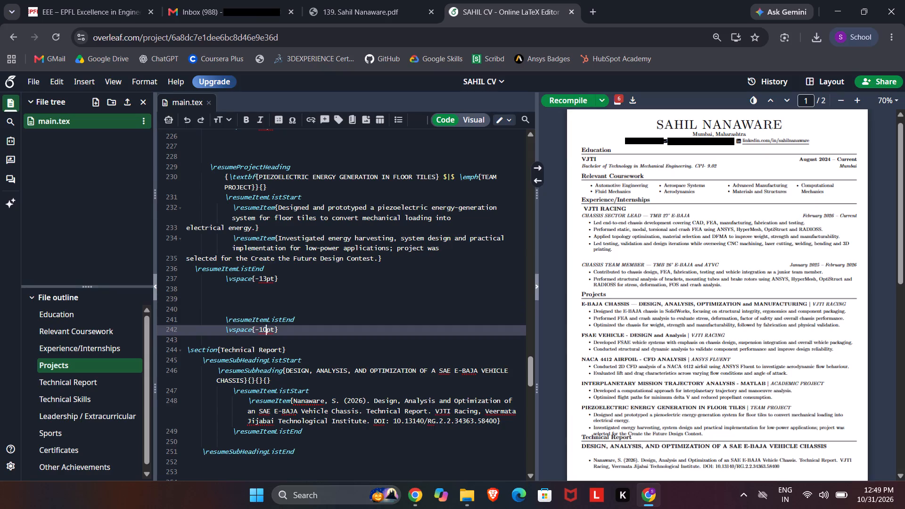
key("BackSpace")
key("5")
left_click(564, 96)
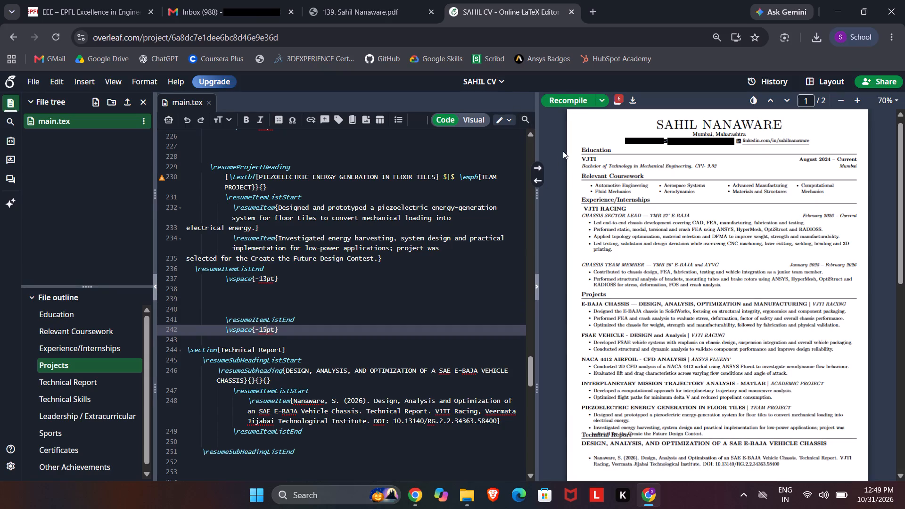
Set the vspace before the Technical Report section to -5pt and recompile the CV.
left_click(265, 329)
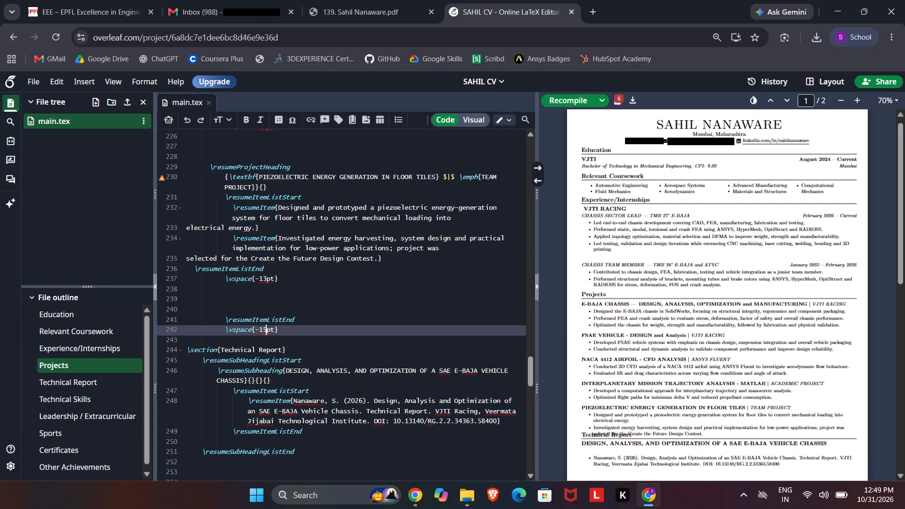
key("BackSpace")
key("BackSpace")
key("5")
left_click(577, 98)
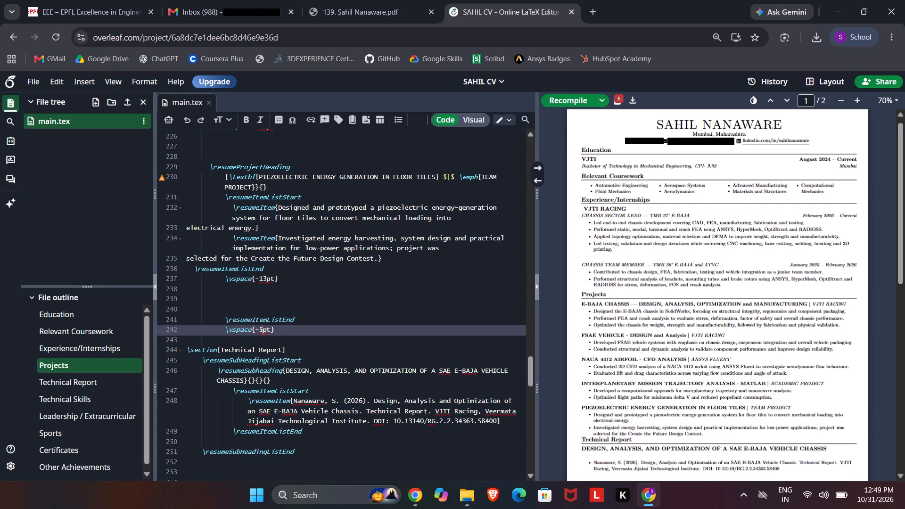
Set the vspace before the Technical Report section to -3pt and recompile the CV.
key("BackSpace")
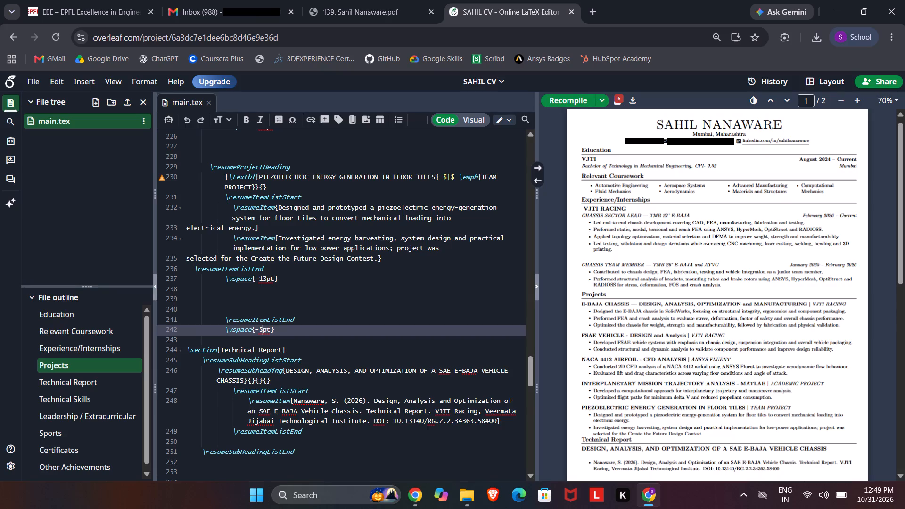
key("3")
key("BackSpace")
left_click(263, 331)
key("BackSpace")
key("3")
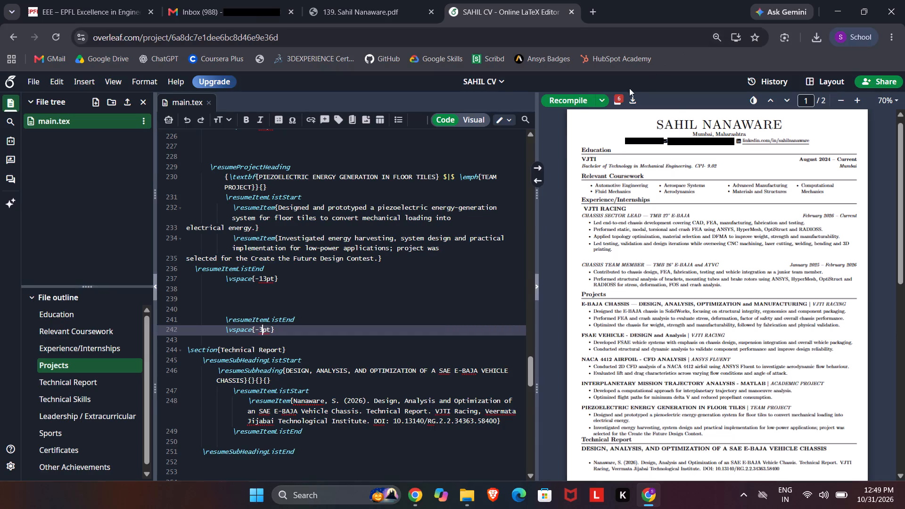
left_click(569, 104)
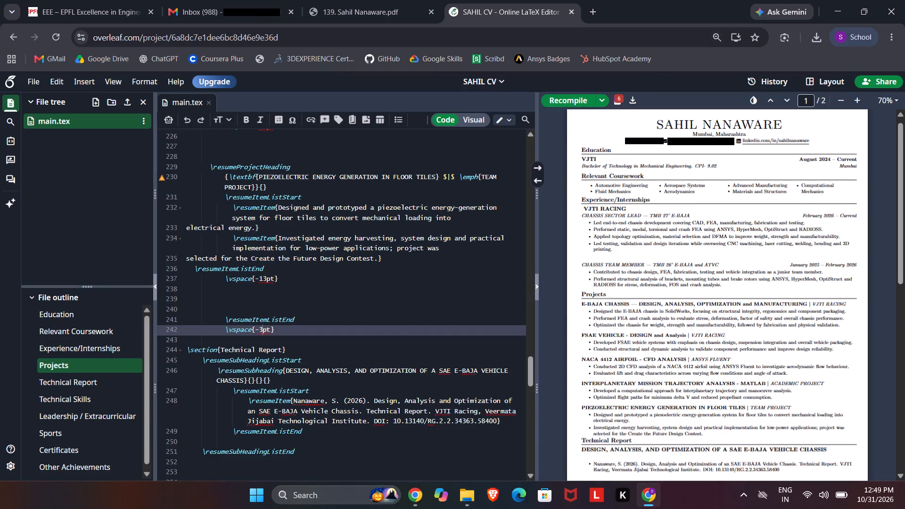
Review the recompiled CV's two pages and the source from Experience/Internships through Projects to Technical Report.
scroll(620, 306, "down", 1)
scroll(542, 355, "down", 2)
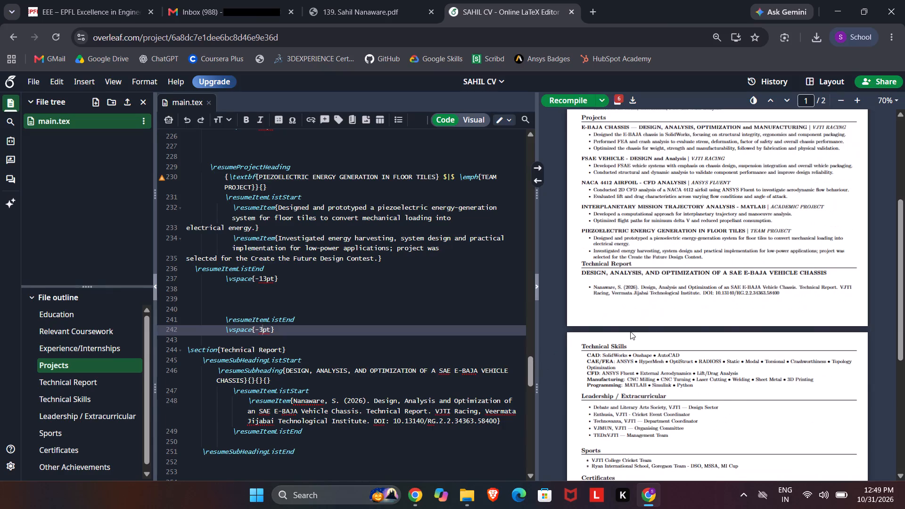
scroll(320, 281, "down", 2)
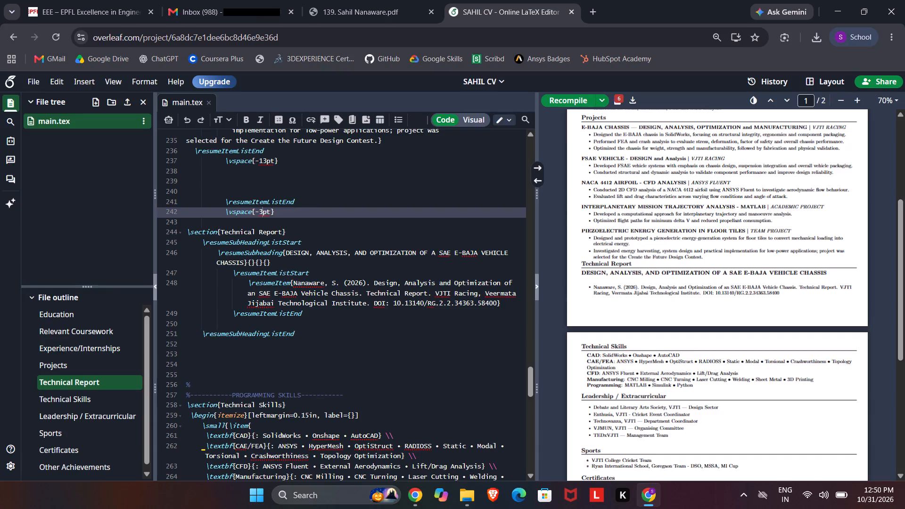
scroll(773, 250, "up", 4)
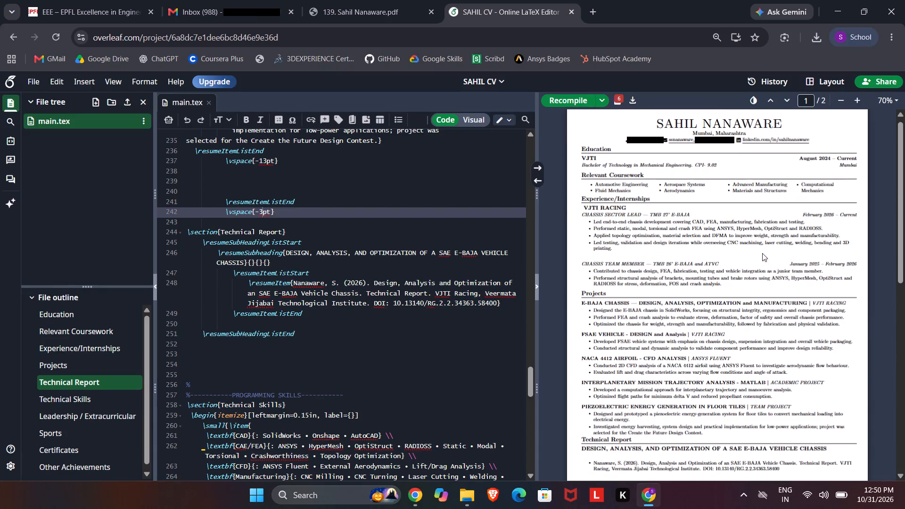
scroll(444, 269, "up", 5)
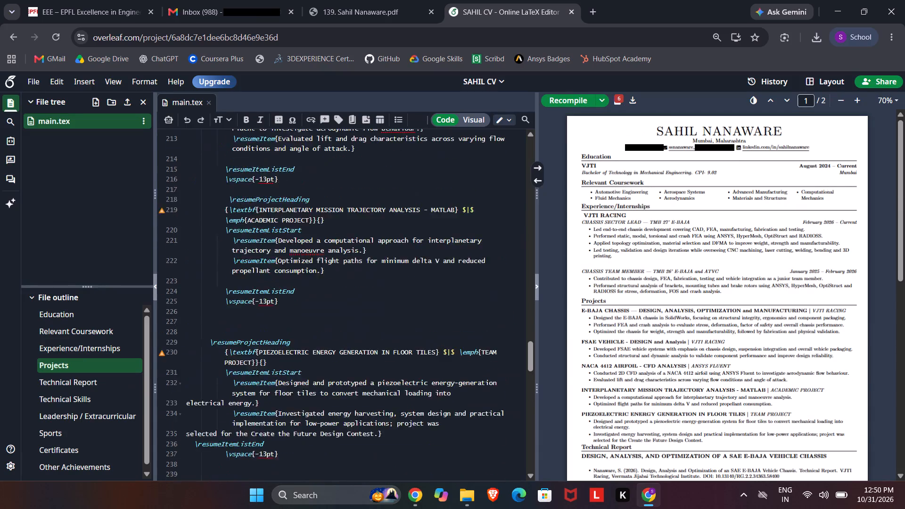
scroll(444, 269, "up", 4)
scroll(367, 277, "up", 4)
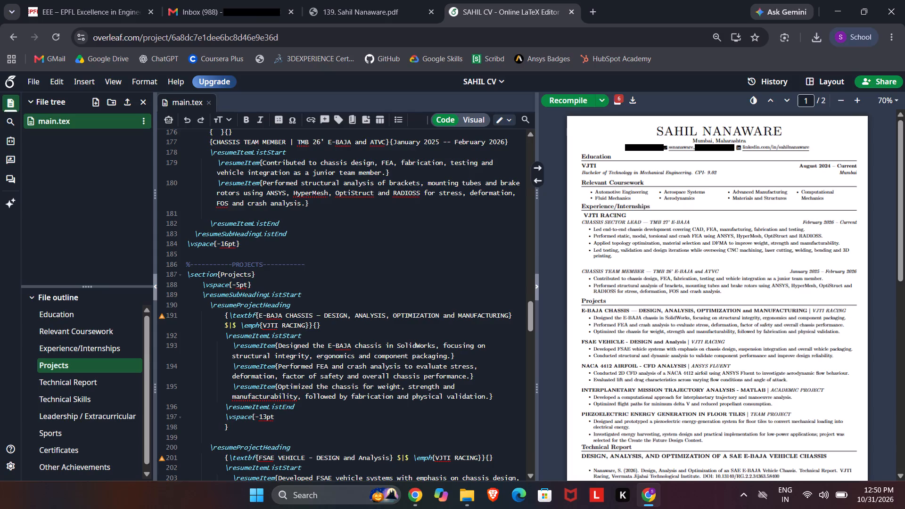
scroll(310, 383, "up", 5)
scroll(310, 383, "down", 1)
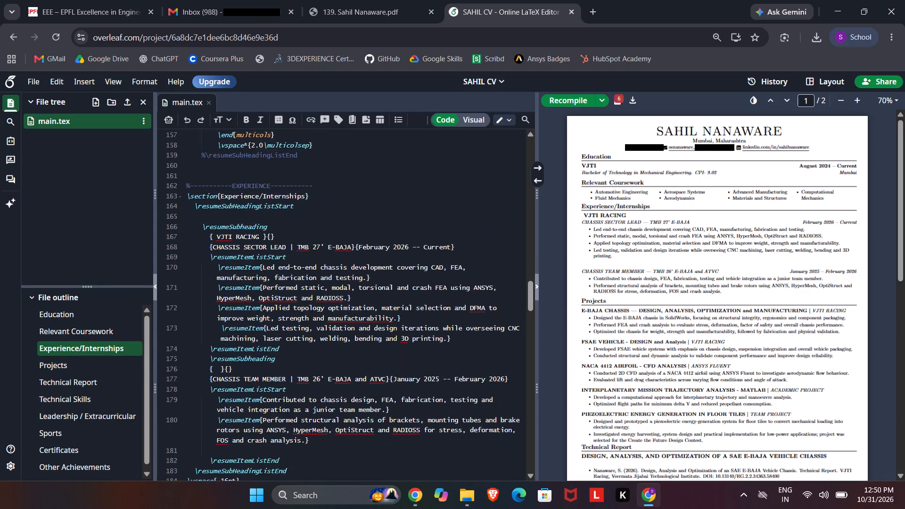
scroll(310, 383, "down", 1)
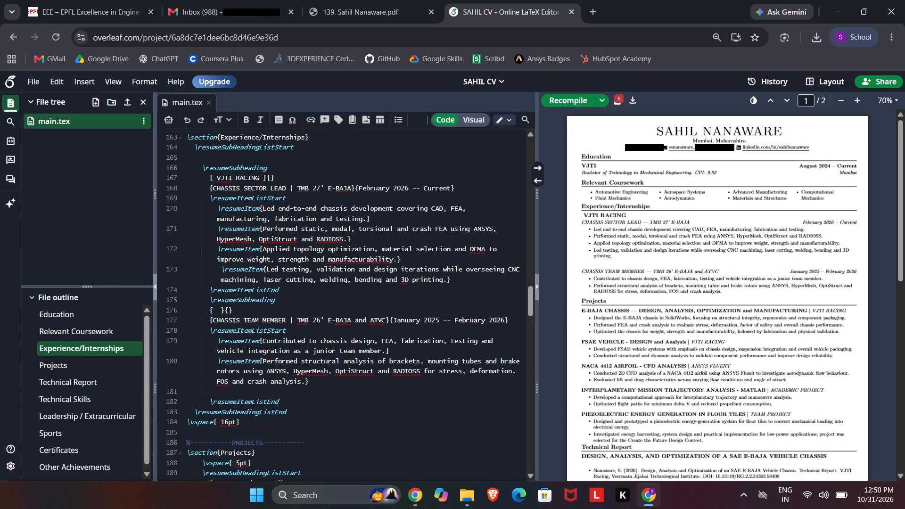
scroll(284, 300, "down", 6)
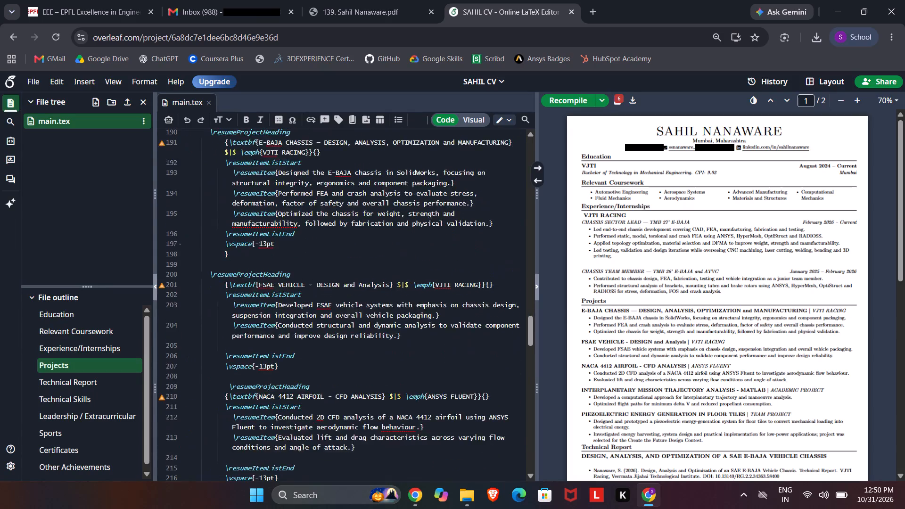
scroll(287, 302, "down", 6)
scroll(761, 300, "down", 4)
scroll(380, 302, "down", 4)
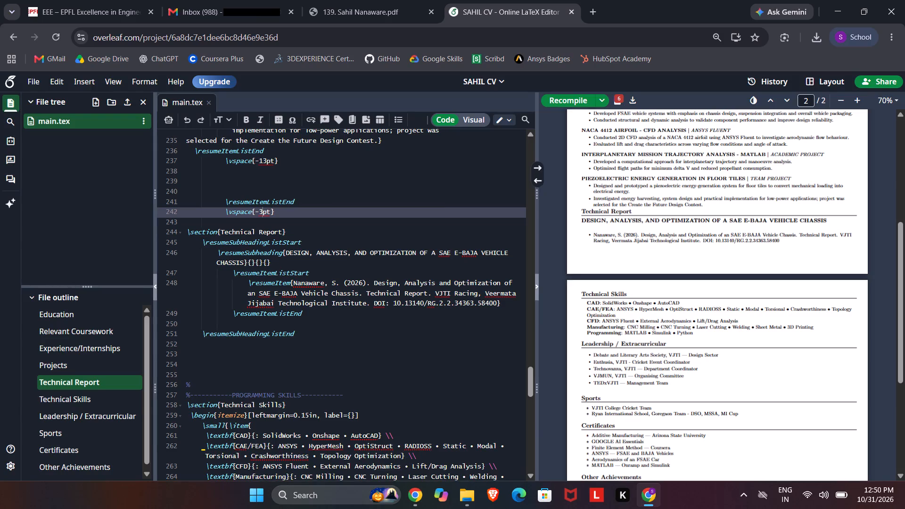
Delete the entire Leadership / Extracurricular and Sports sections from the source and recompile the CV.
scroll(326, 288, "down", 2)
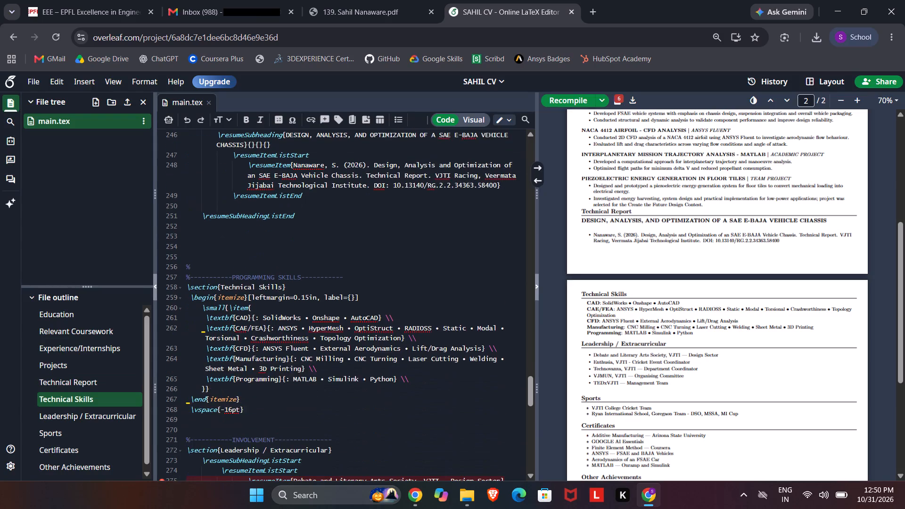
scroll(359, 287, "down", 3)
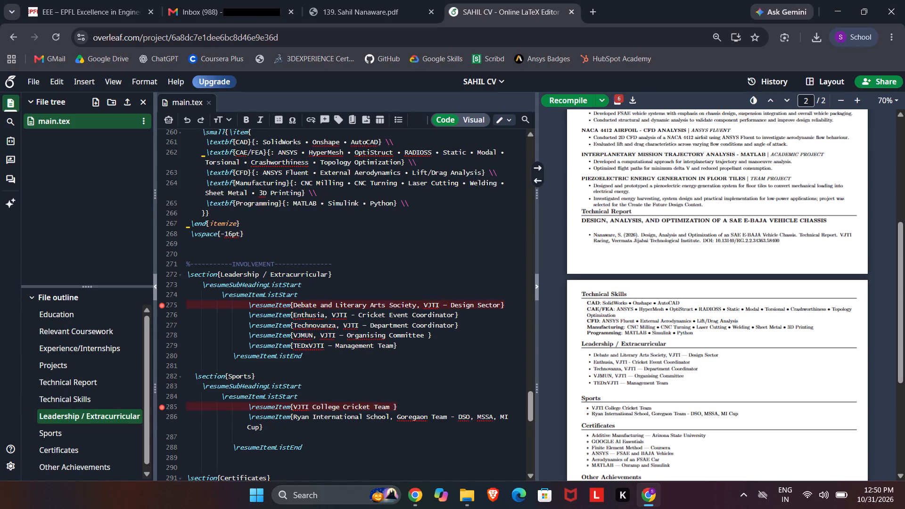
scroll(297, 395, "down", 1)
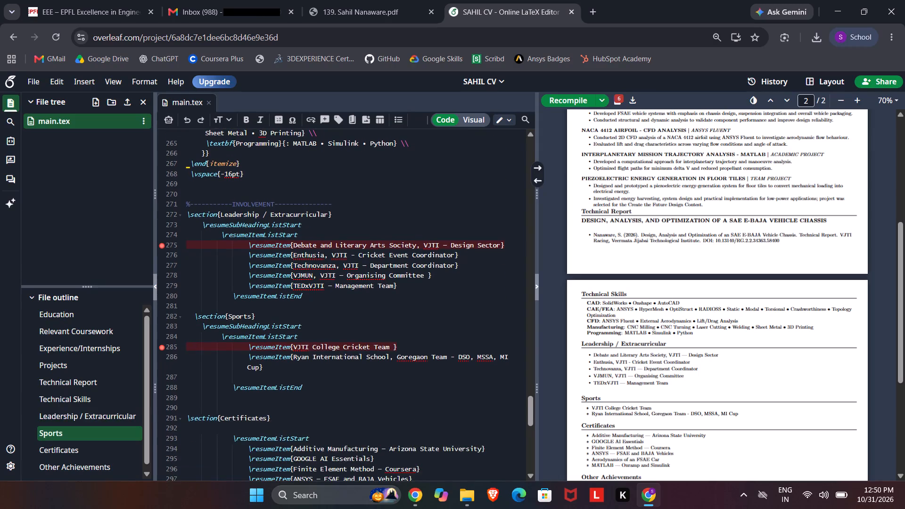
left_click_drag(308, 387, 167, 211)
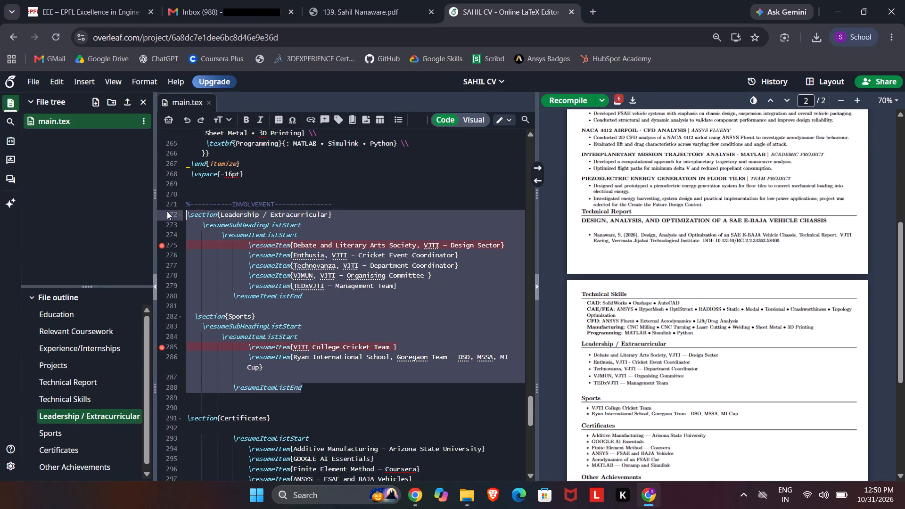
left_click_drag(167, 211, 185, 214)
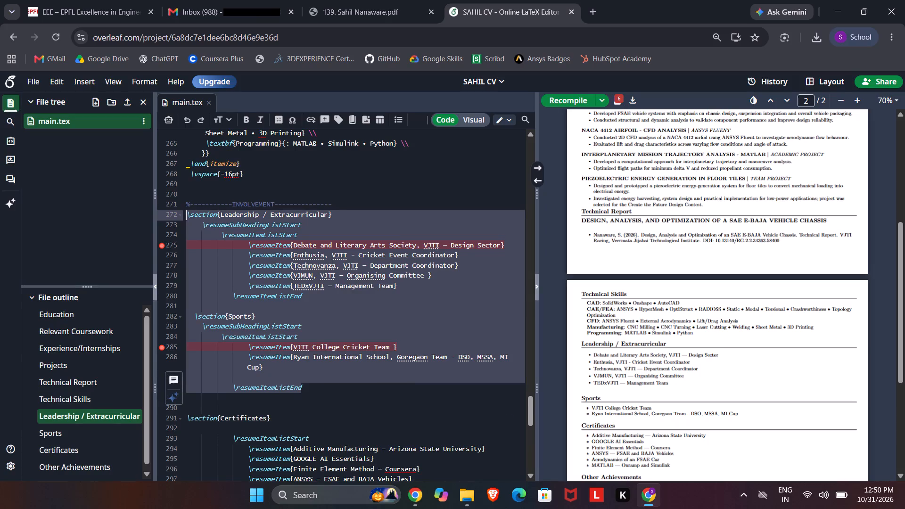
key("BackSpace")
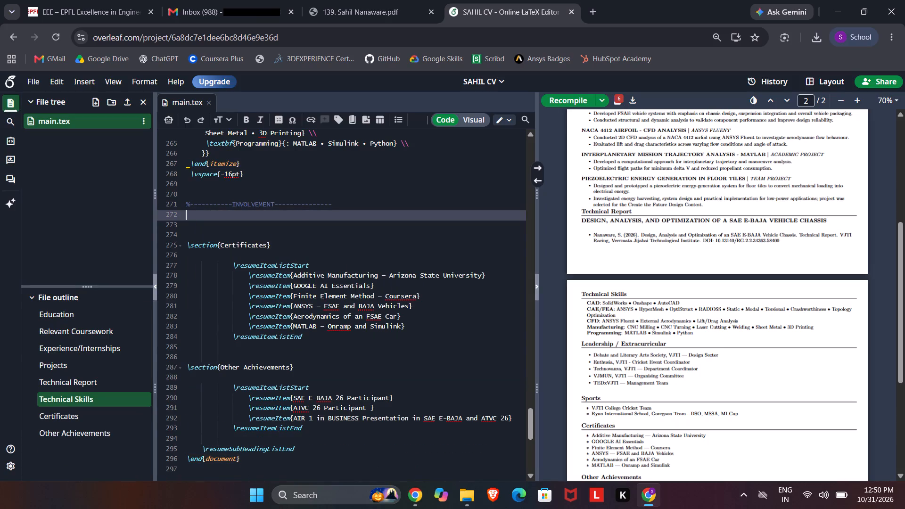
left_click(560, 99)
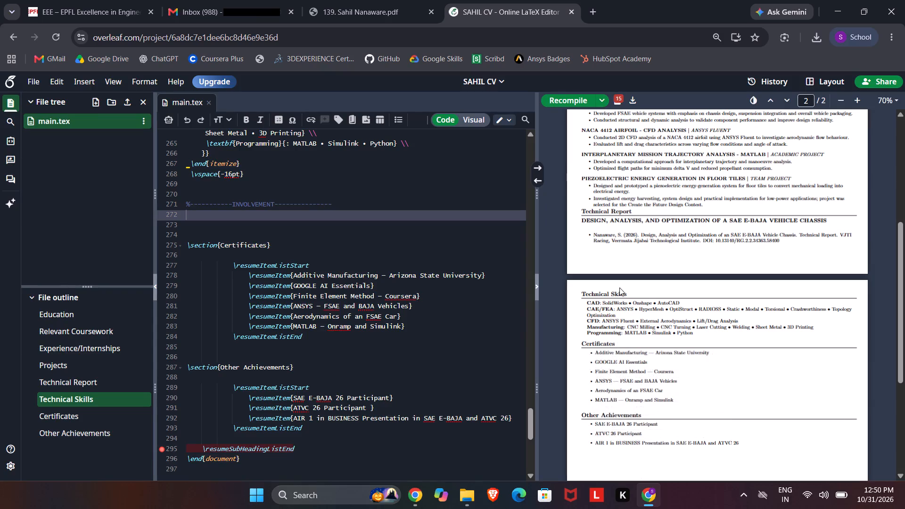
Remove one blank line below the INVOLVEMENT comment and recompile the CV.
scroll(626, 290, "down", 1)
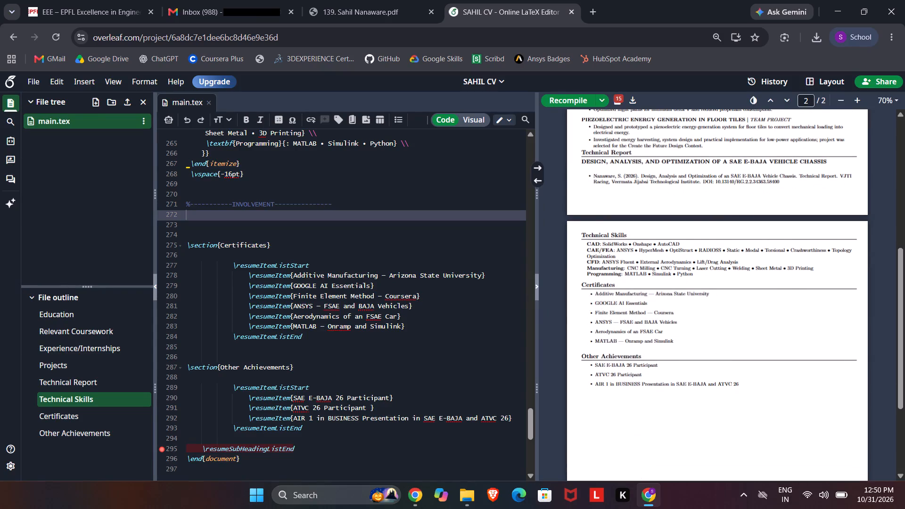
left_click(203, 220)
key("BackSpace")
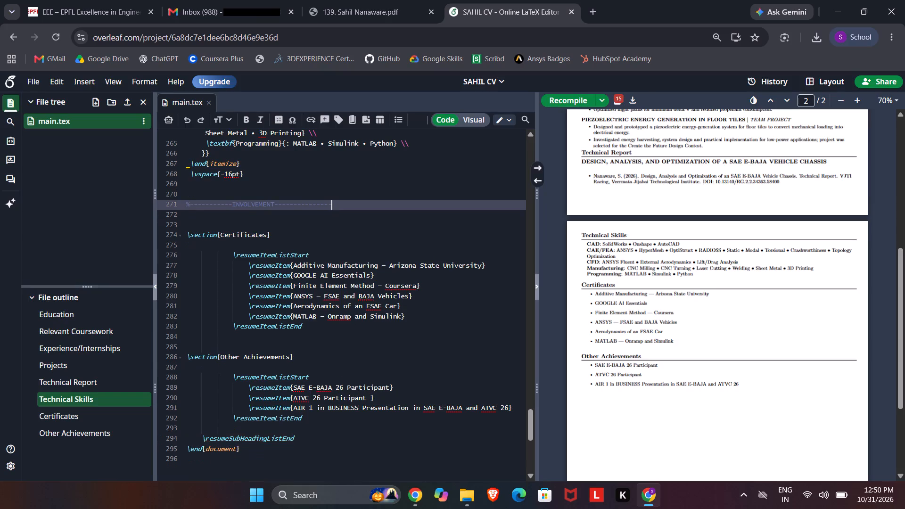
left_click(588, 96)
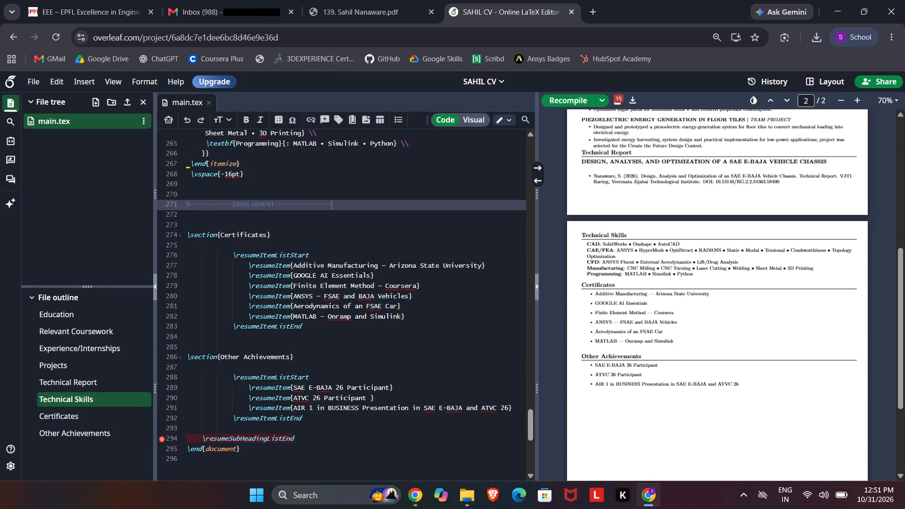
Move the GOOGLE AI Essentials item to the end of the Certificates list, after MATLAB – Onramp and Simulink.
left_click_drag(377, 276, 252, 269)
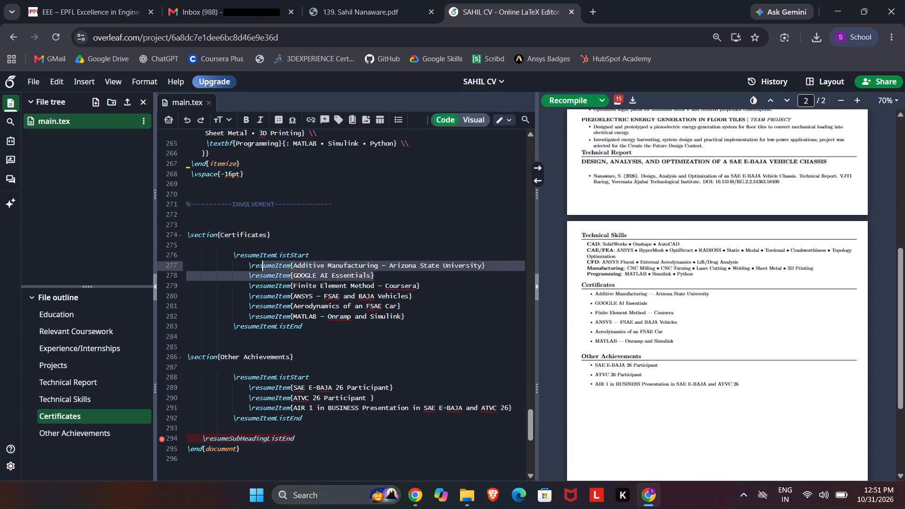
left_click_drag(252, 269, 249, 279)
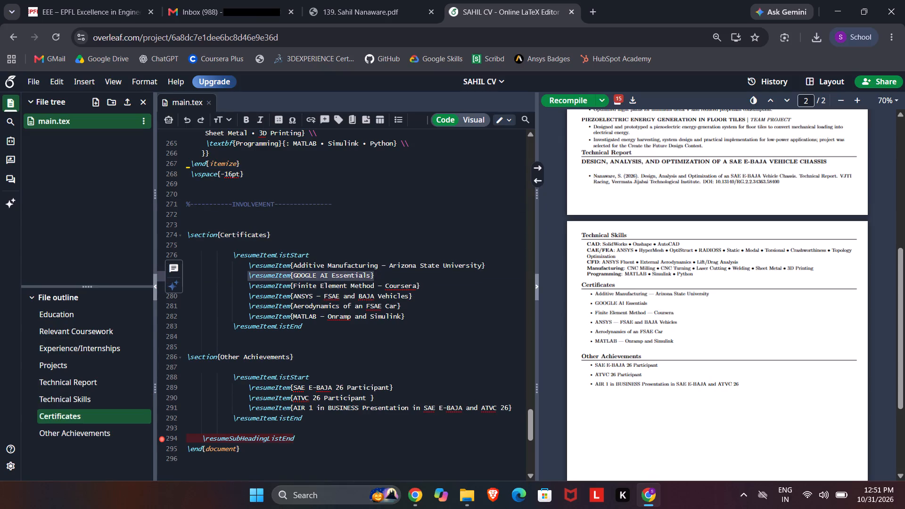
key("ctrl+x")
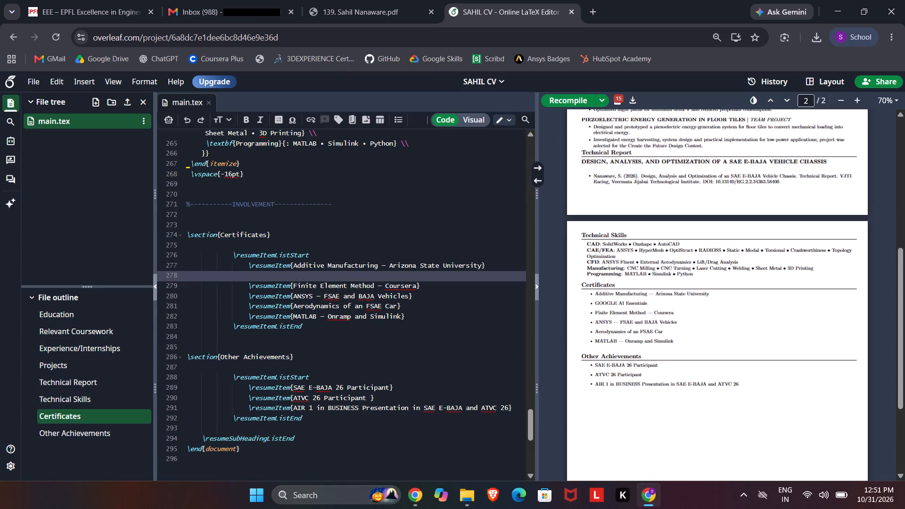
left_click(410, 320)
key("Return")
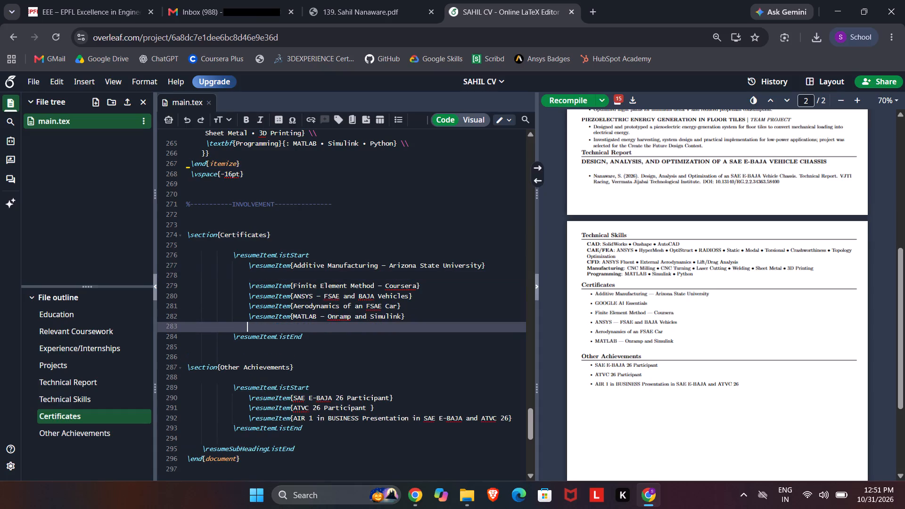
key("ctrl+v")
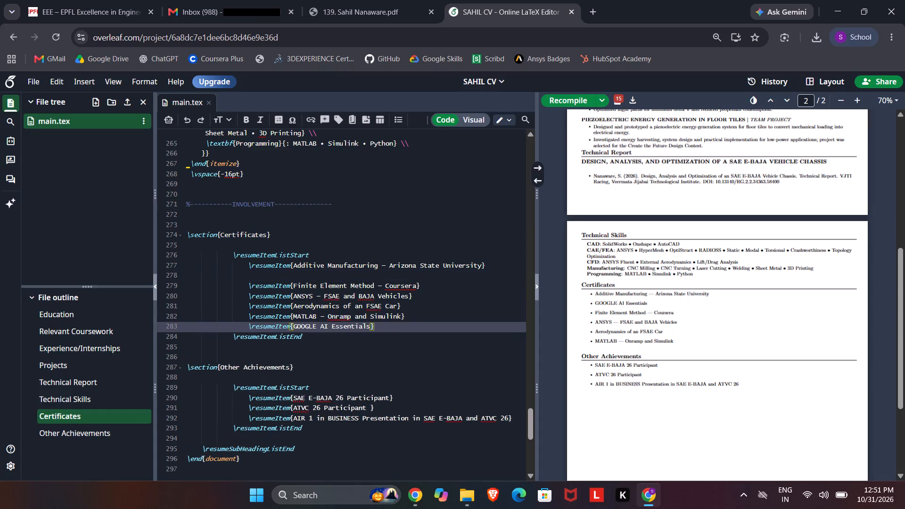
Paste a second copy of the GOOGLE AI Essentials item into the empty line below the Additive Manufacturing certificate.
left_click(284, 276)
key("ctrl+v")
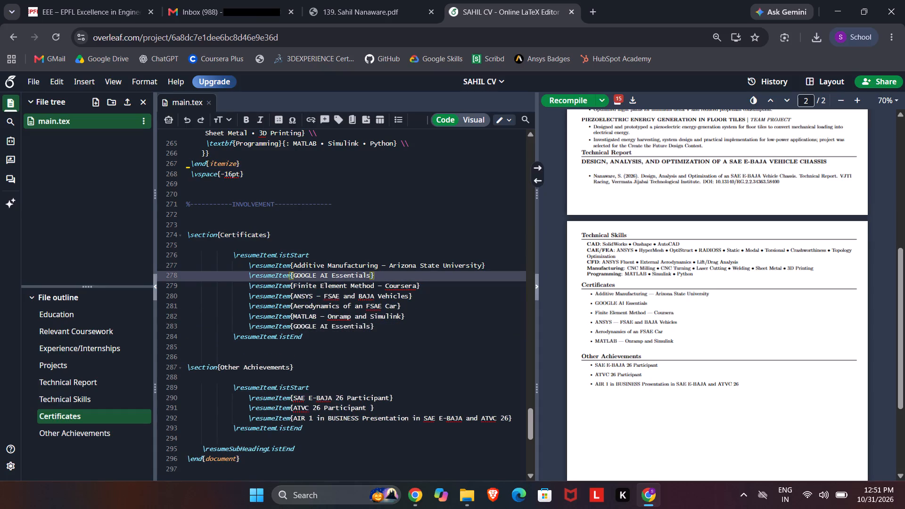
Delete the duplicate GOOGLE AI Essentials item and its leftover line below the Additive Manufacturing certificate.
left_click_drag(379, 277, 293, 274)
left_click_drag(256, 279, 248, 279)
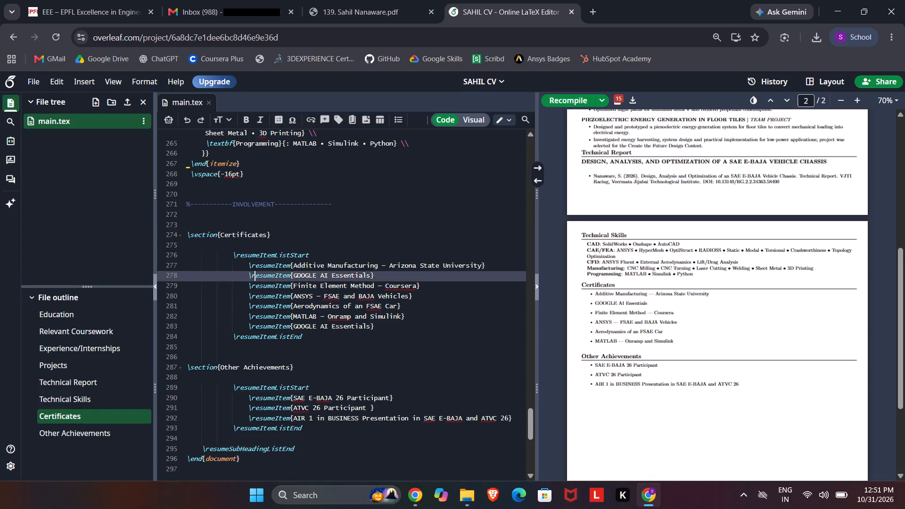
left_click_drag(248, 279, 252, 277)
left_click_drag(390, 274, 265, 271)
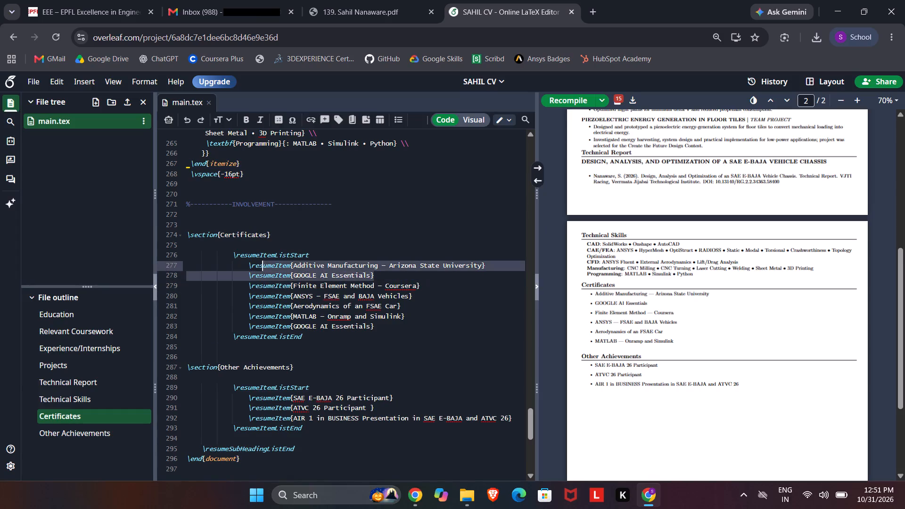
left_click_drag(265, 271, 249, 277)
left_click(250, 278)
left_click(407, 277)
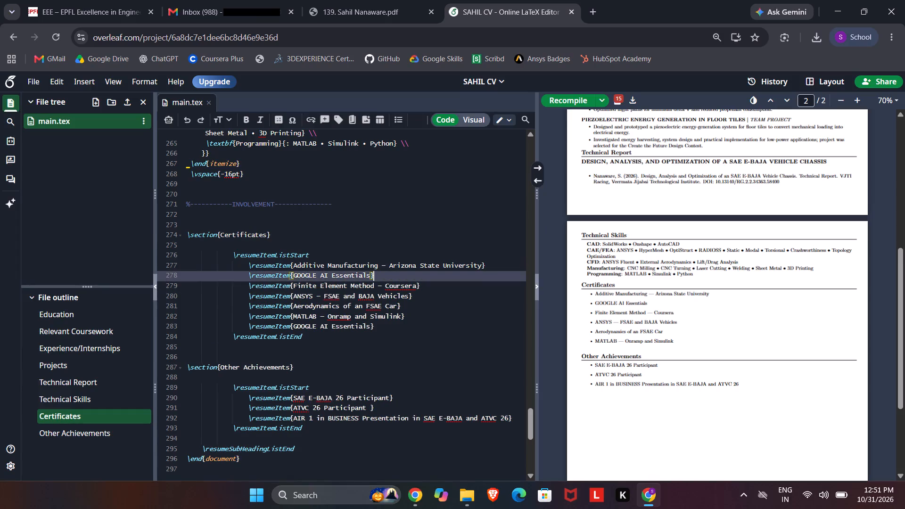
left_click_drag(399, 277, 313, 277)
left_click(313, 277)
left_click(393, 277)
left_click_drag(394, 277, 283, 272)
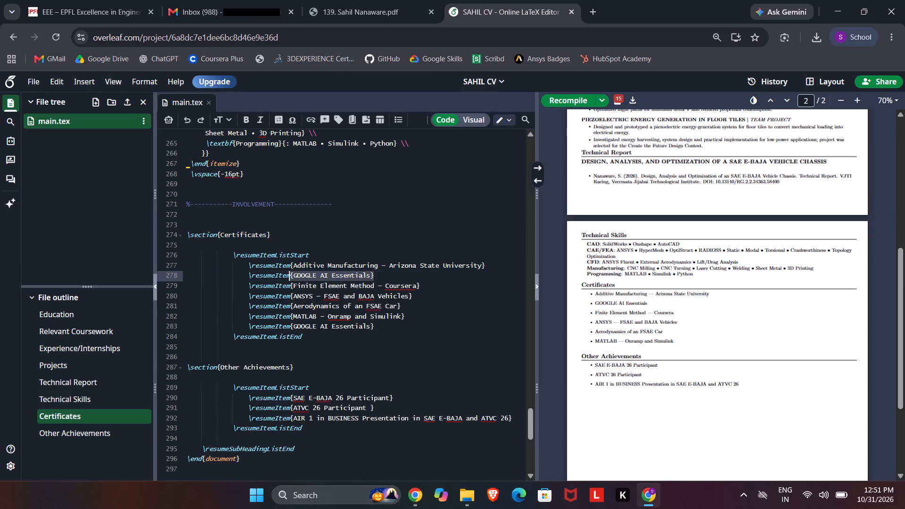
left_click_drag(283, 272, 265, 272)
key("BackSpace")
key("BackSpace")
key("BackSpace")
key("BackSpace")
key("BackSpace")
key("BackSpace")
key("BackSpace")
key("BackSpace")
key("BackSpace")
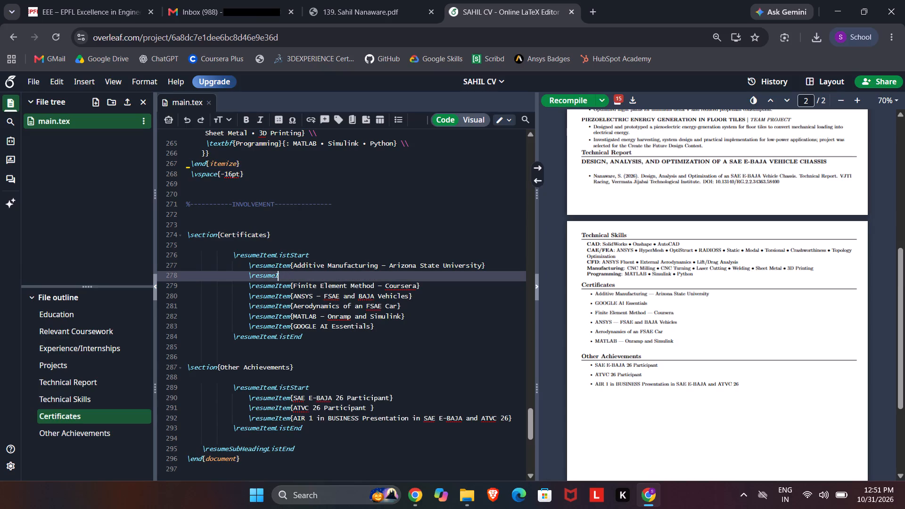
key("BackSpace")
key("BackSpace")
key("BackSpace")
key("BackSpace")
key("BackSpace")
key("BackSpace")
key("BackSpace")
key("BackSpace")
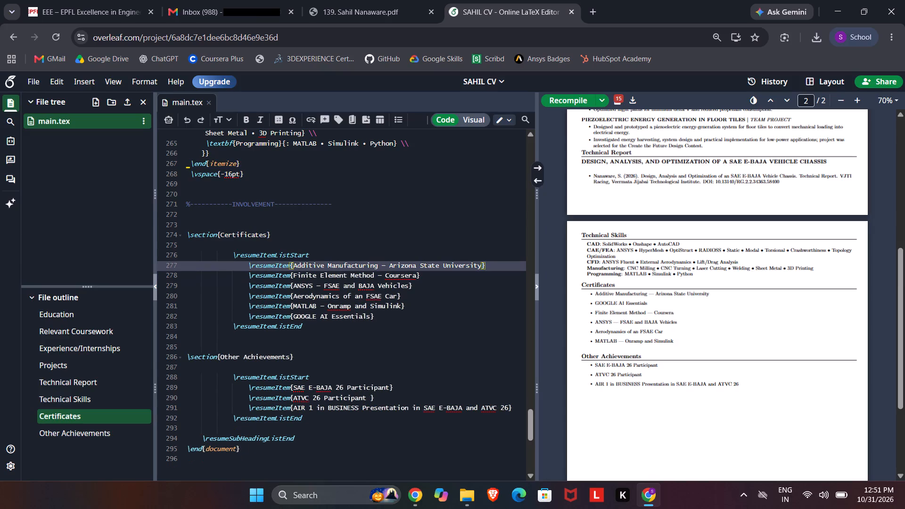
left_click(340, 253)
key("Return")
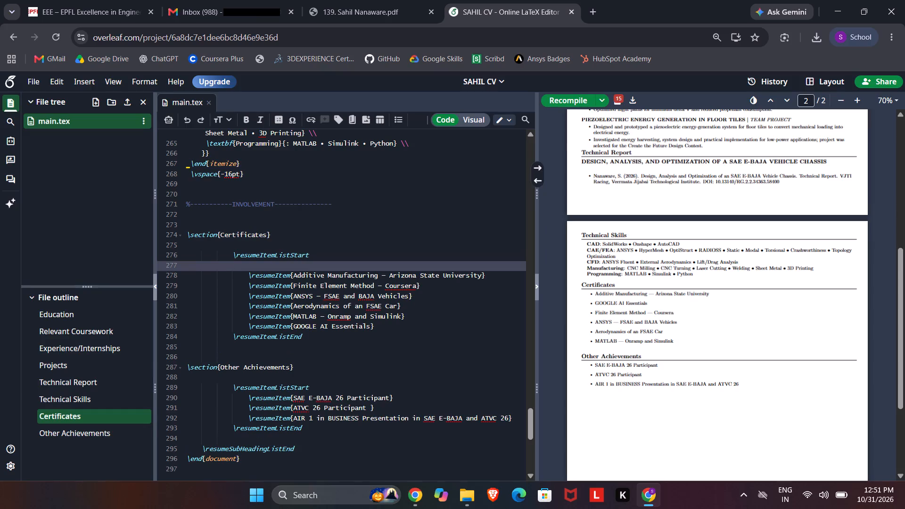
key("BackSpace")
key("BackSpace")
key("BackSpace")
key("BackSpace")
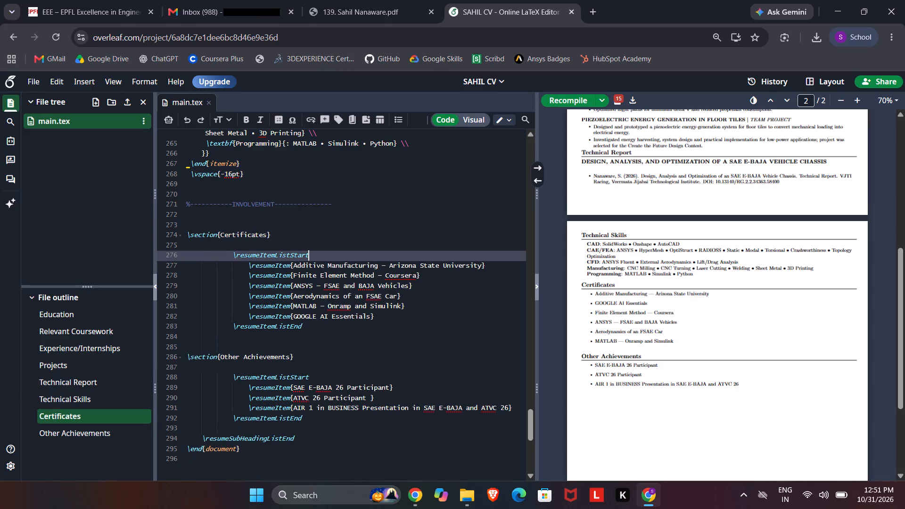
Paste the copied GOOGLE AI Essentials item on its own line above the Additive Manufacturing certificate.
left_click(248, 264)
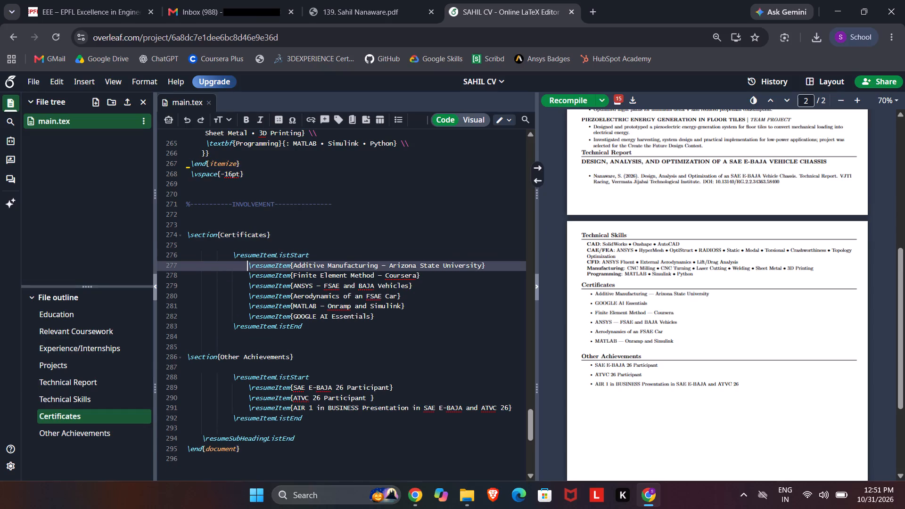
key("ctrl+v")
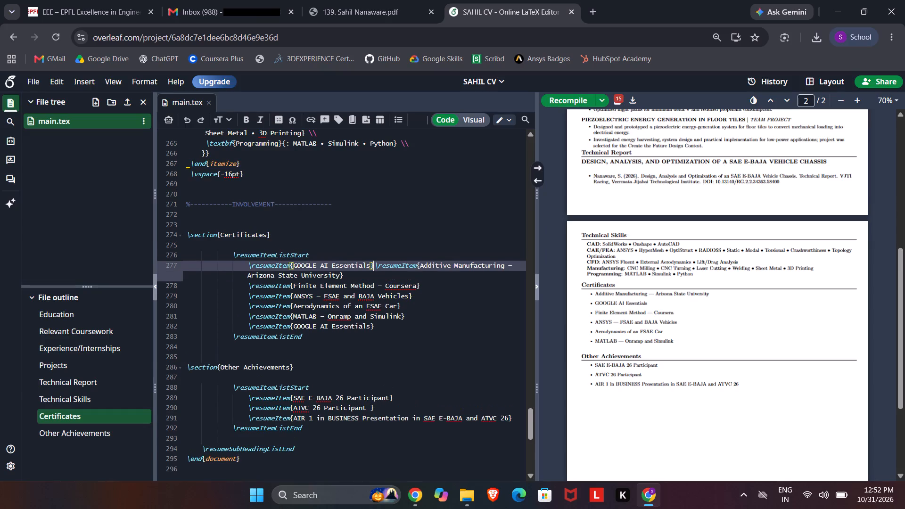
key("Return")
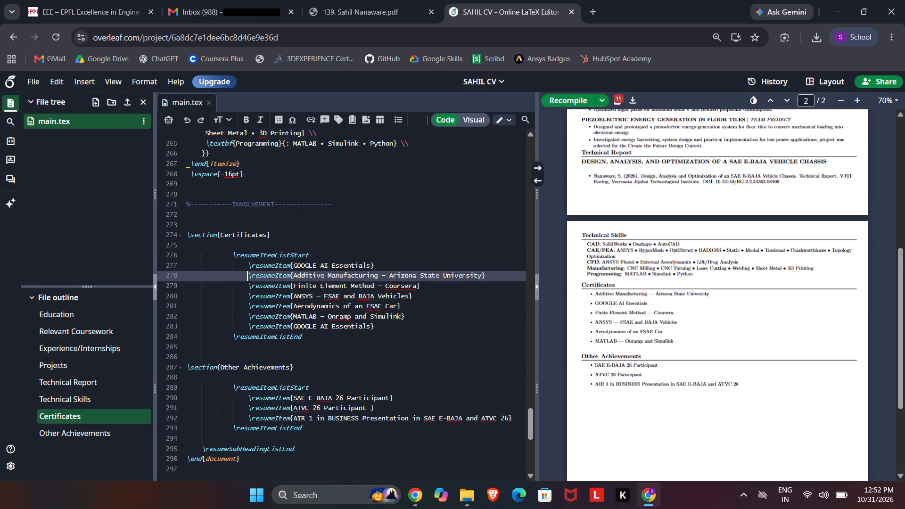
Replace the first Certificates item's text with "Solidworks CSWA" and recompile the CV.
left_click_drag(370, 268, 318, 272)
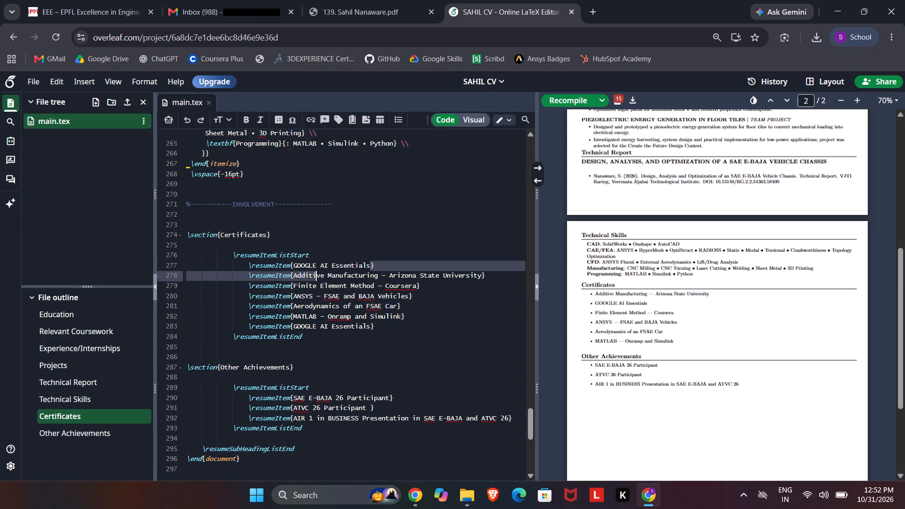
left_click_drag(318, 272, 295, 266)
left_click(295, 266)
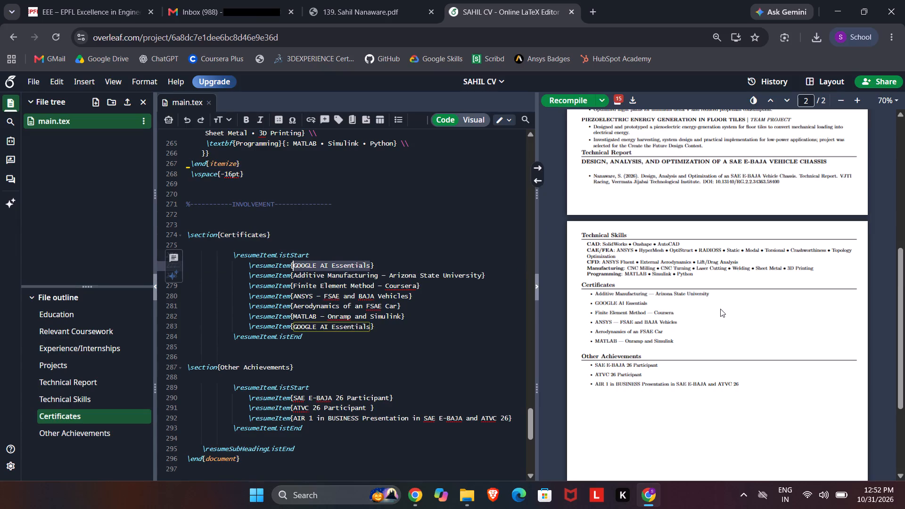
key("s")
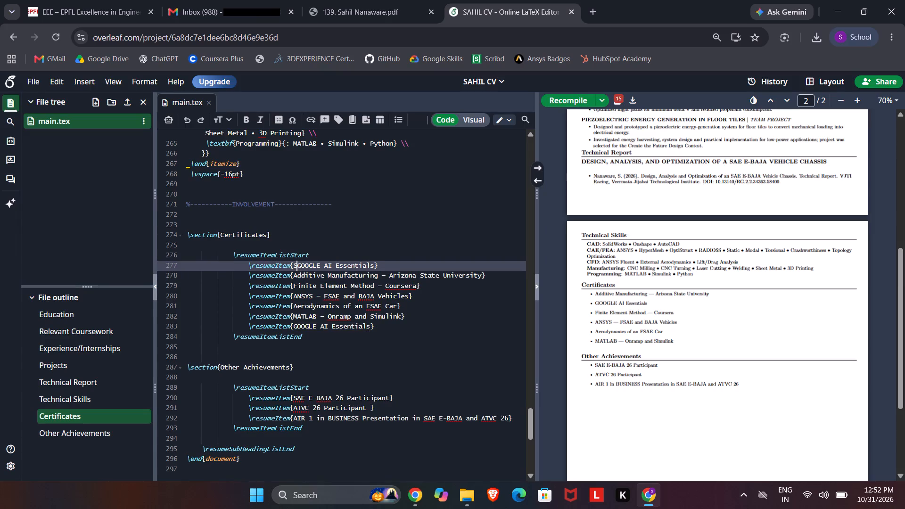
type("oli")
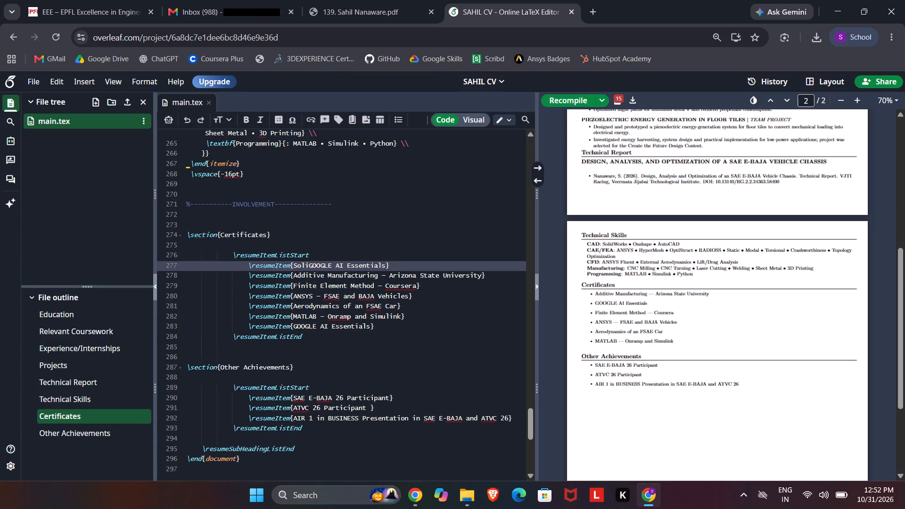
key("d")
type("works")
key("space")
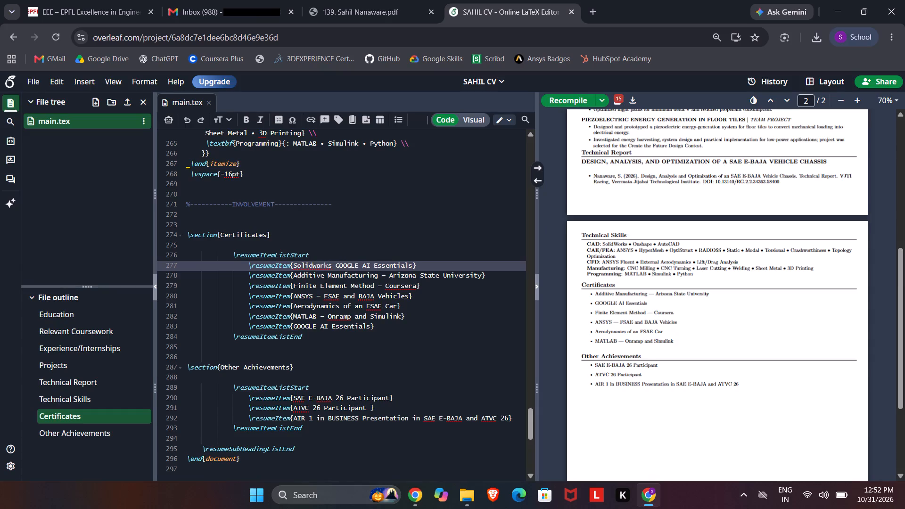
type("CSWA")
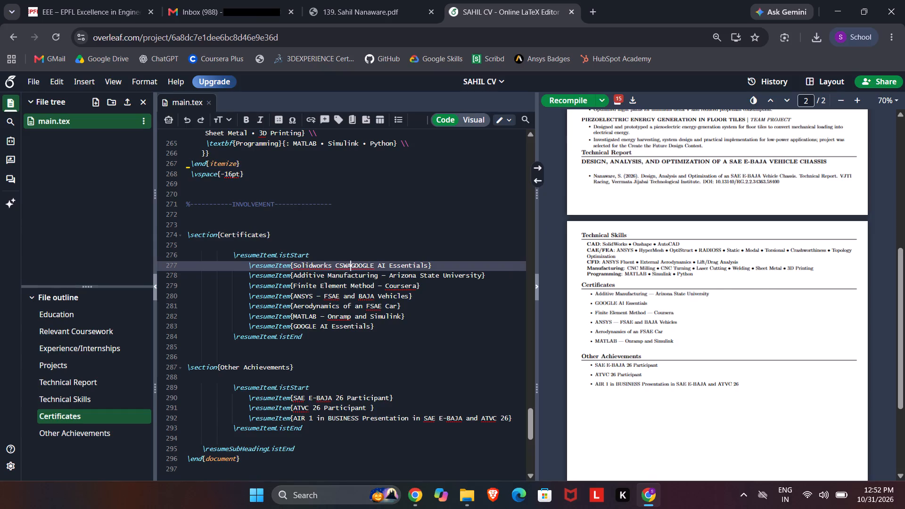
left_click_drag(427, 266, 366, 268)
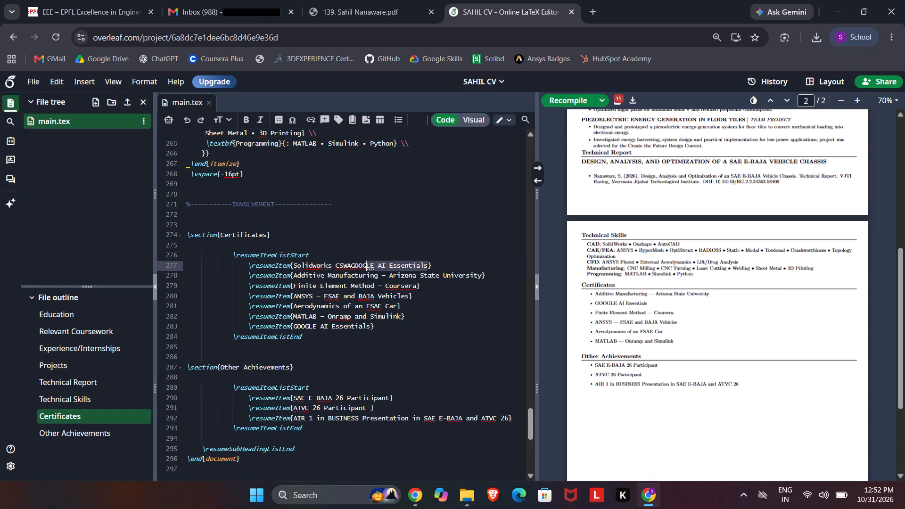
left_click_drag(366, 268, 352, 270)
key("BackSpace")
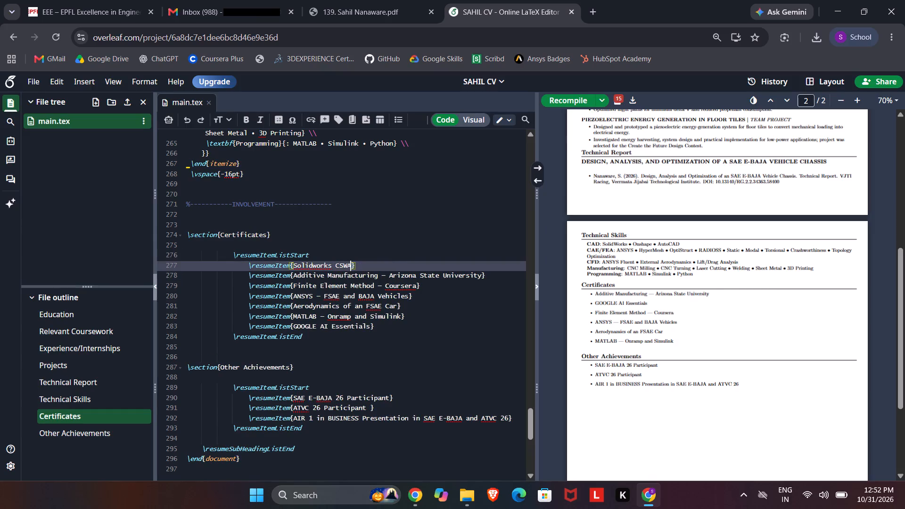
left_click(412, 230)
left_click(577, 101)
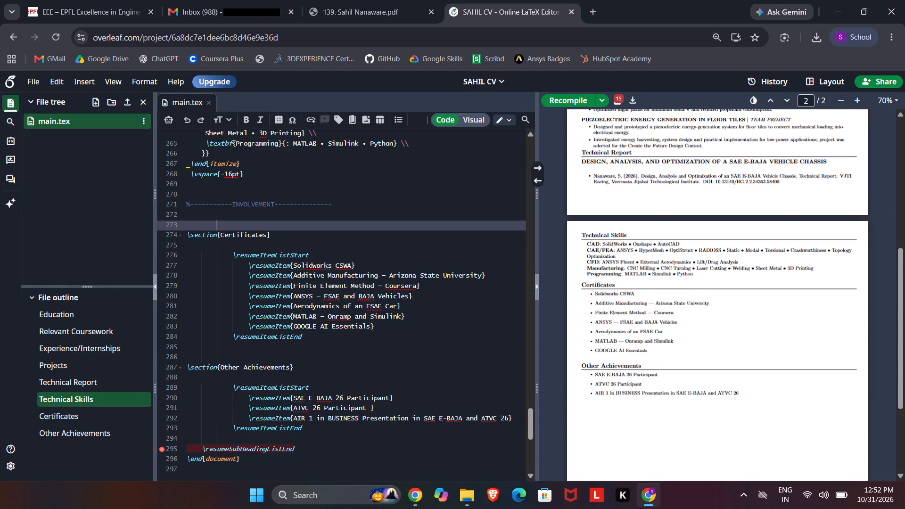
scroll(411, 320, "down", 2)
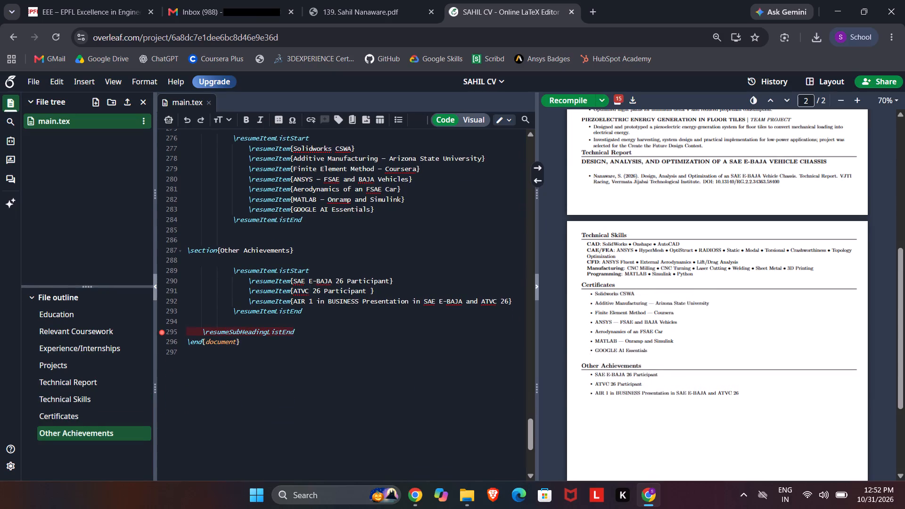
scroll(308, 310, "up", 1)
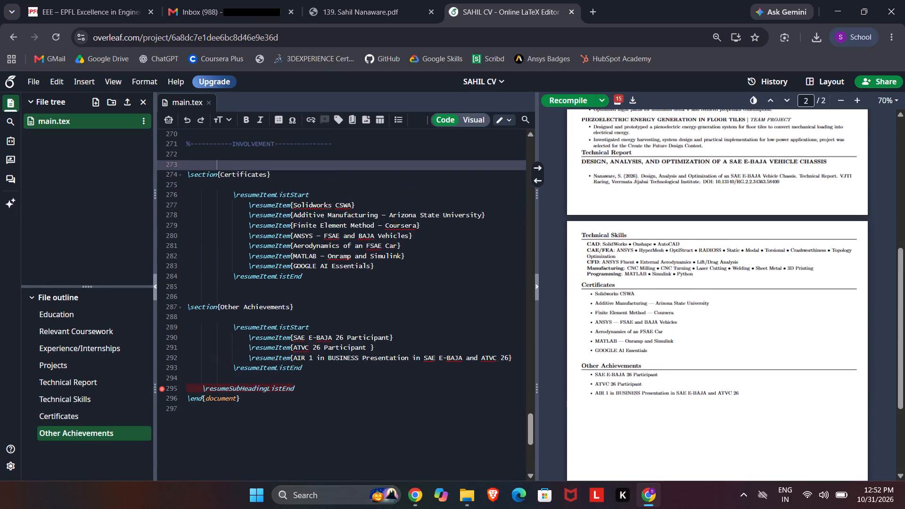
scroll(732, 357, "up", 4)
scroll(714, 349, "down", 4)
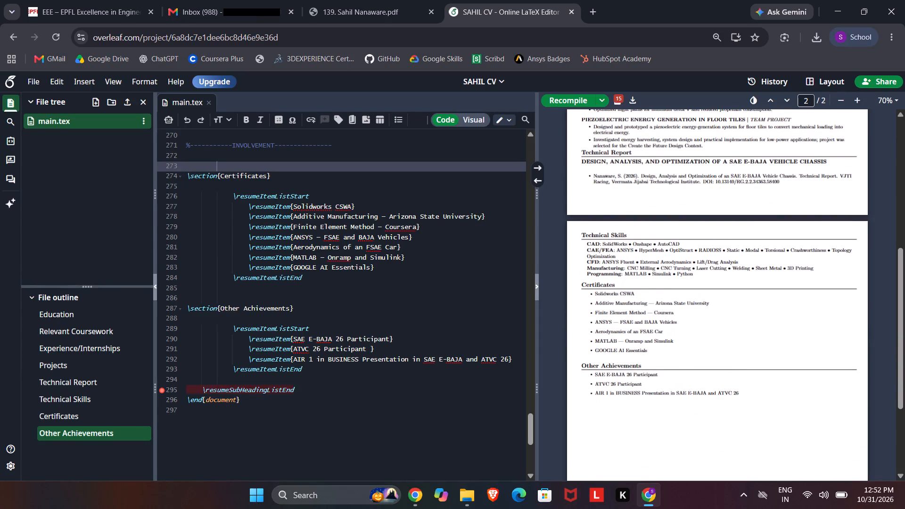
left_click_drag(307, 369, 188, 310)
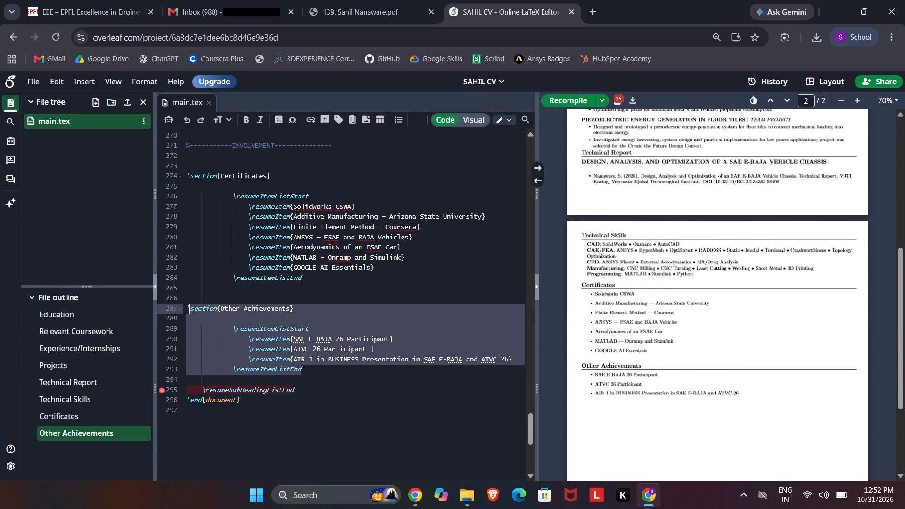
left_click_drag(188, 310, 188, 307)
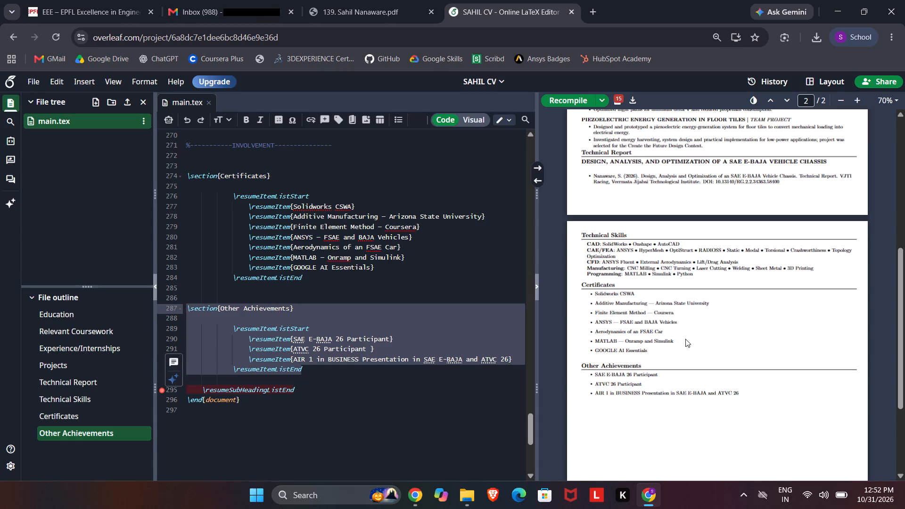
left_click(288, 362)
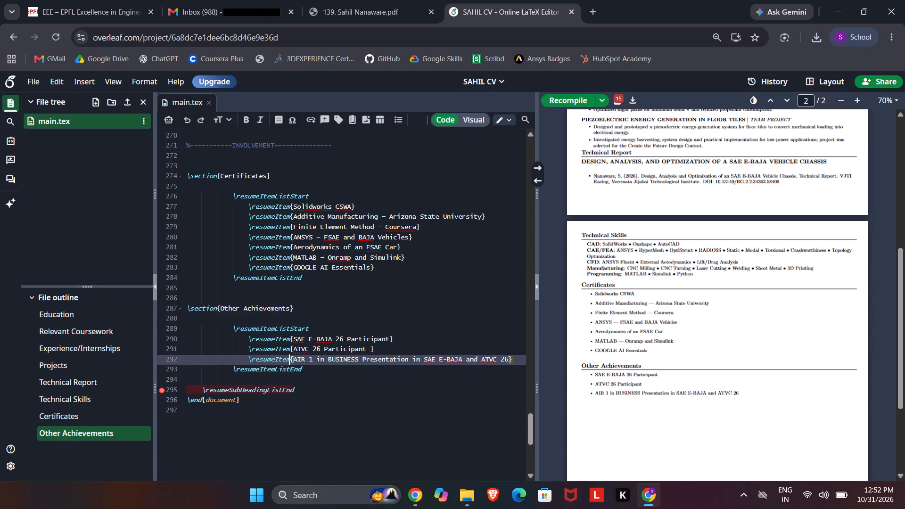
Delete the ATVC 26 Participant item and its leftover line from the Other Achievements list.
left_click_drag(376, 349, 292, 349)
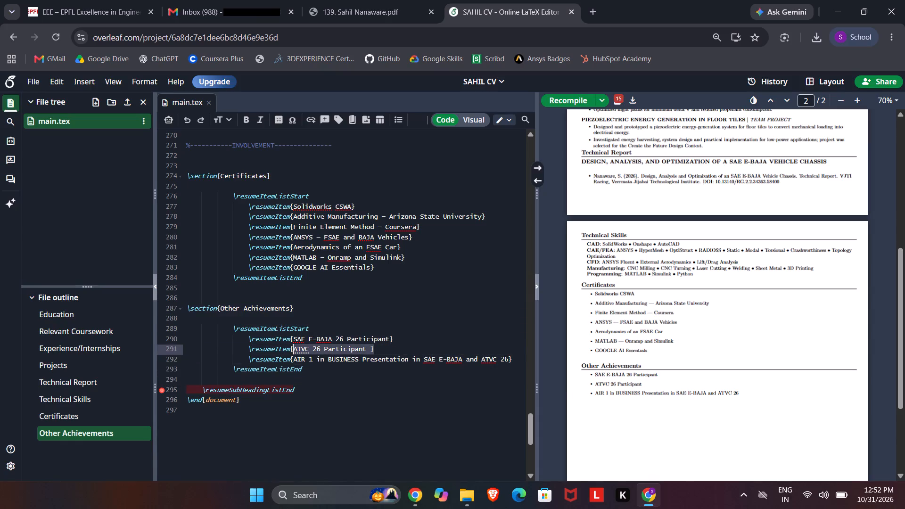
left_click_drag(292, 349, 251, 353)
key("BackSpace")
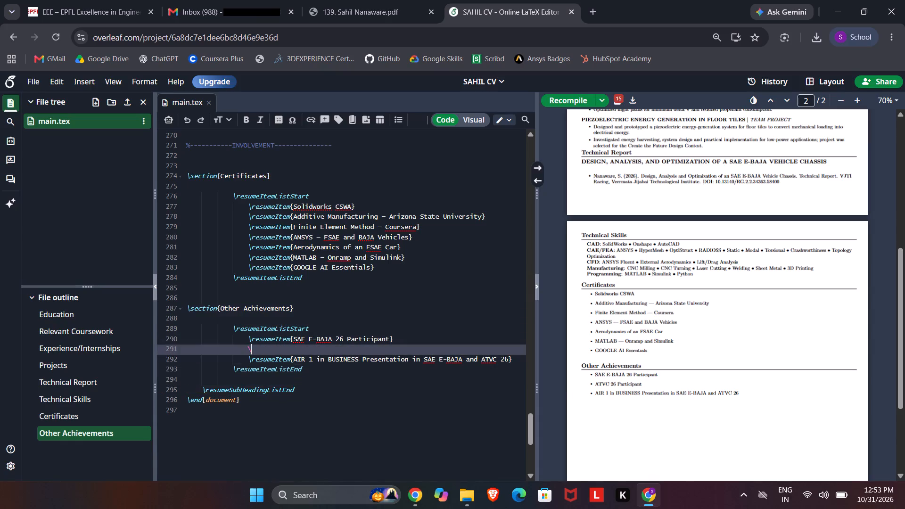
key("BackSpace")
key("BackSpace")
key("BackSpace")
key("BackSpace")
key("BackSpace")
key("BackSpace")
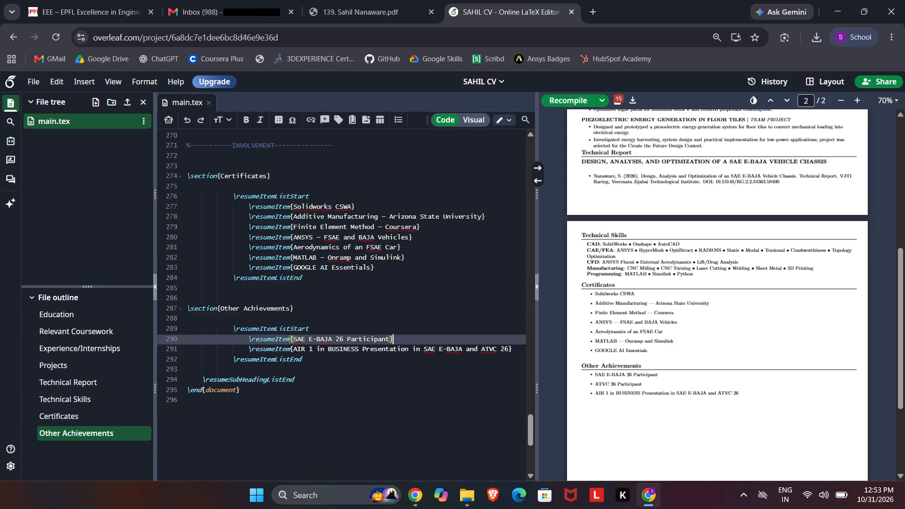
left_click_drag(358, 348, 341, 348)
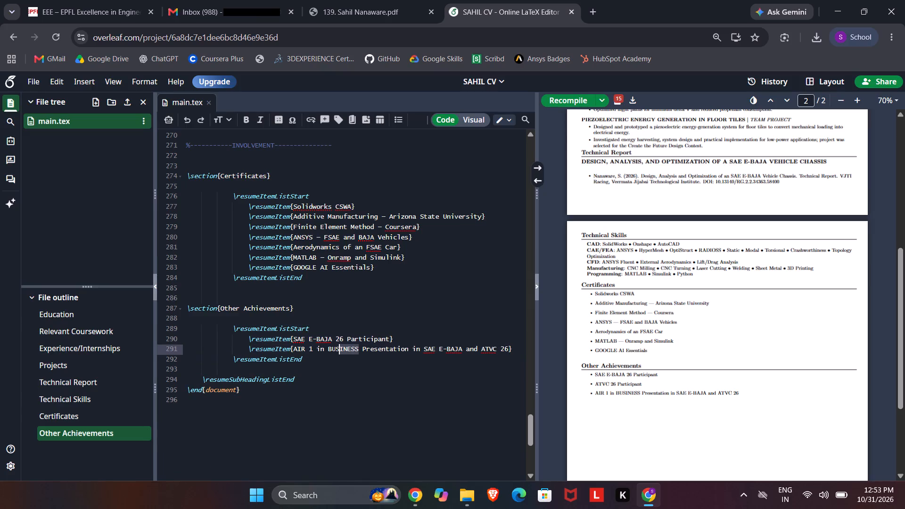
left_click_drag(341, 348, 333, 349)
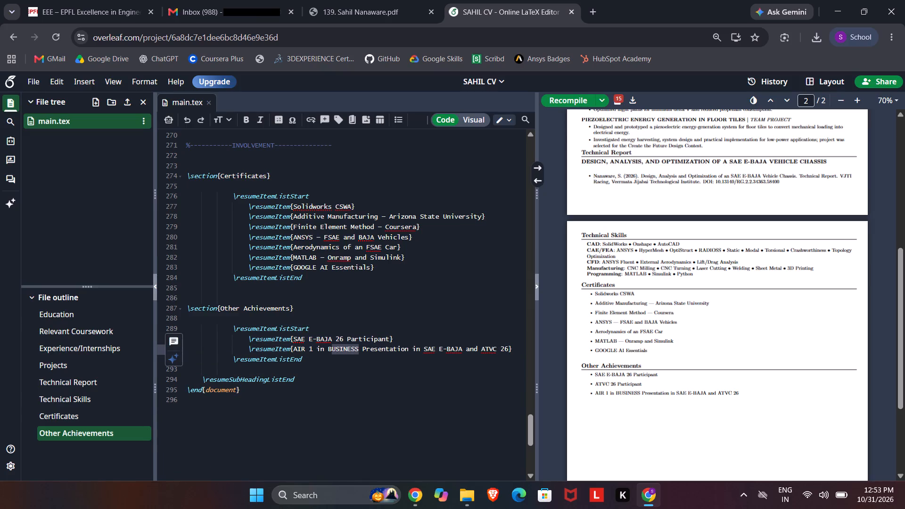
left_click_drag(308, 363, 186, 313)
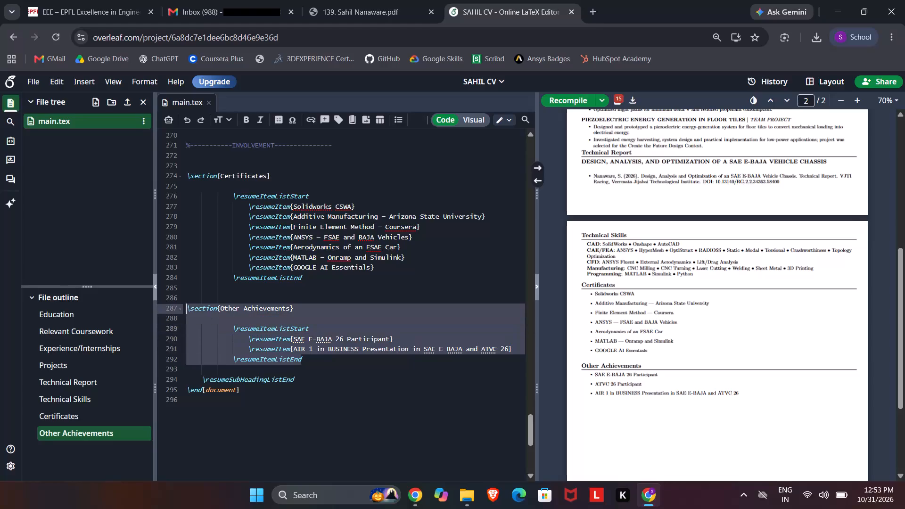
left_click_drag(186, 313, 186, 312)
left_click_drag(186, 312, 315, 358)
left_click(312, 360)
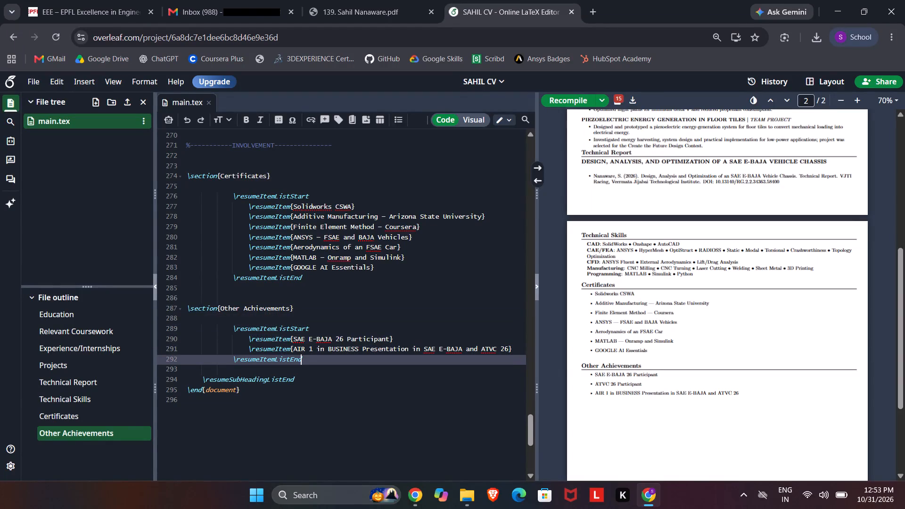
Replace "BUSINESS" with "Sales" in the AIR 1 presentation item under Other Achievements.
left_click(308, 361)
left_click_drag(359, 349, 331, 347)
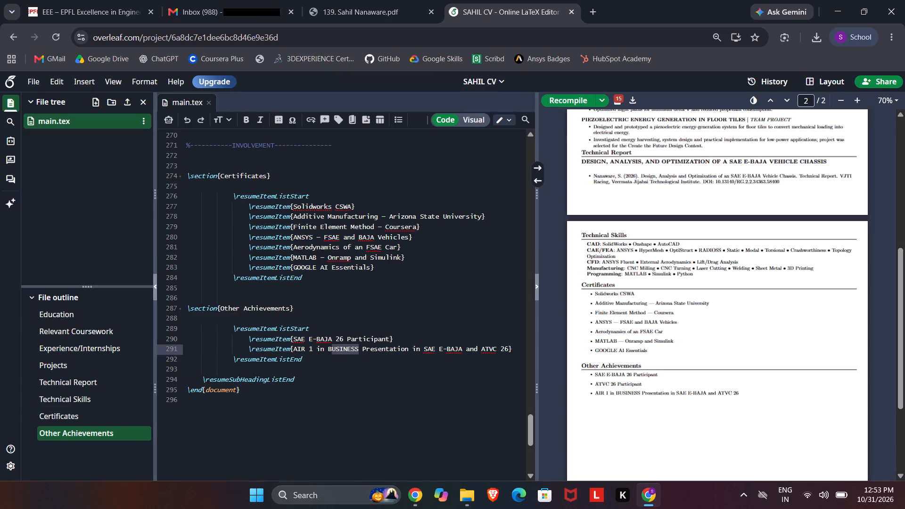
left_click_drag(331, 347, 329, 347)
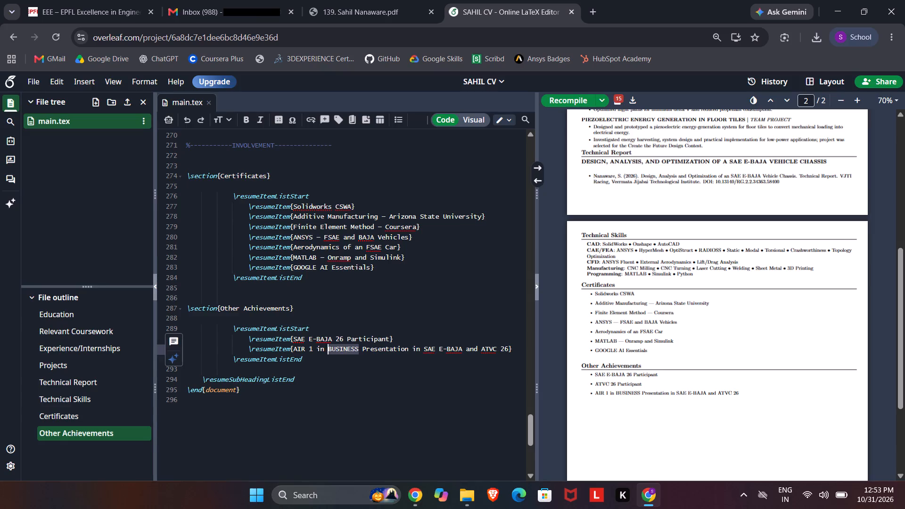
type("ales")
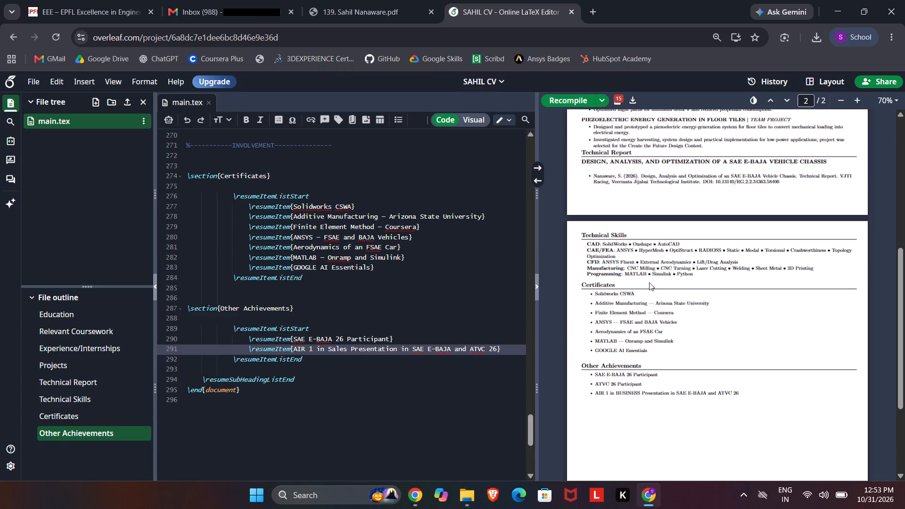
Remove "and ATVC 26" from the end of the AIR 1 presentation item and recompile the CV.
left_click_drag(496, 348, 464, 348)
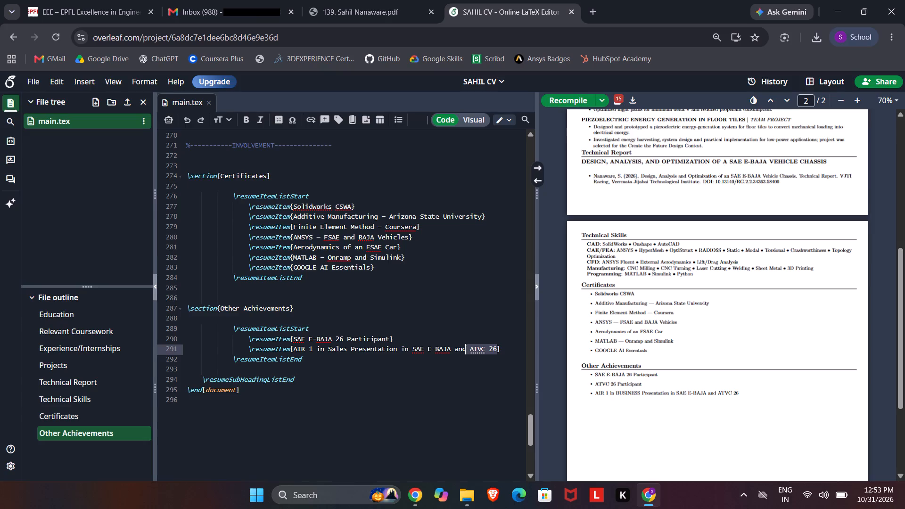
left_click_drag(464, 348, 452, 348)
key("BackSpace")
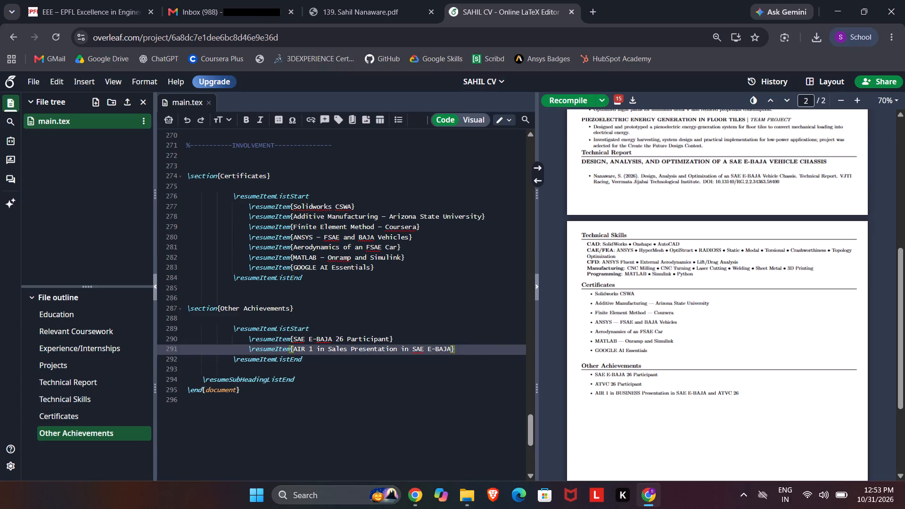
left_click(561, 95)
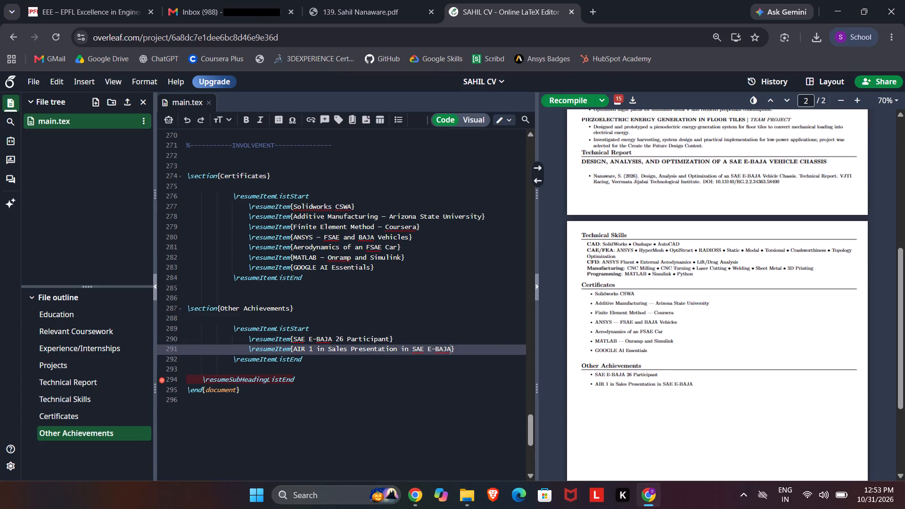
Review the Technical Report and Projects source alongside the compiled CV pages.
scroll(309, 292, "up", 8)
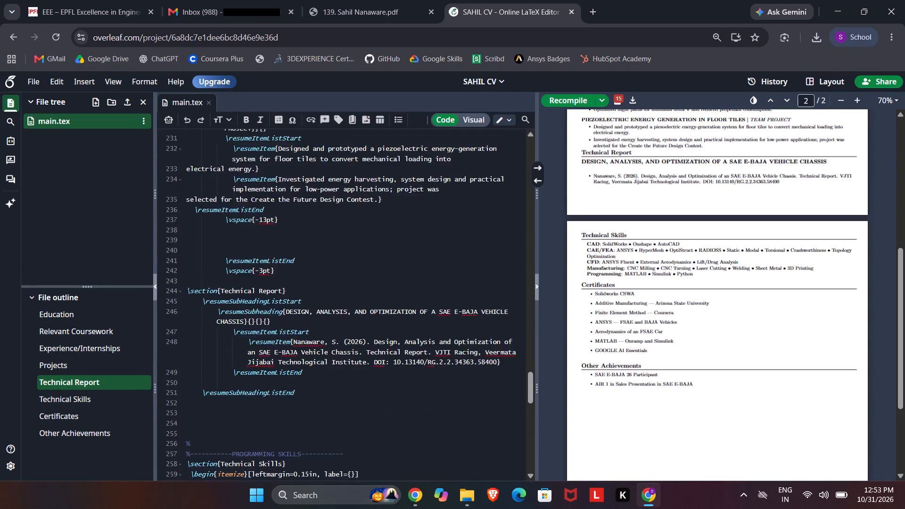
scroll(344, 294, "up", 3)
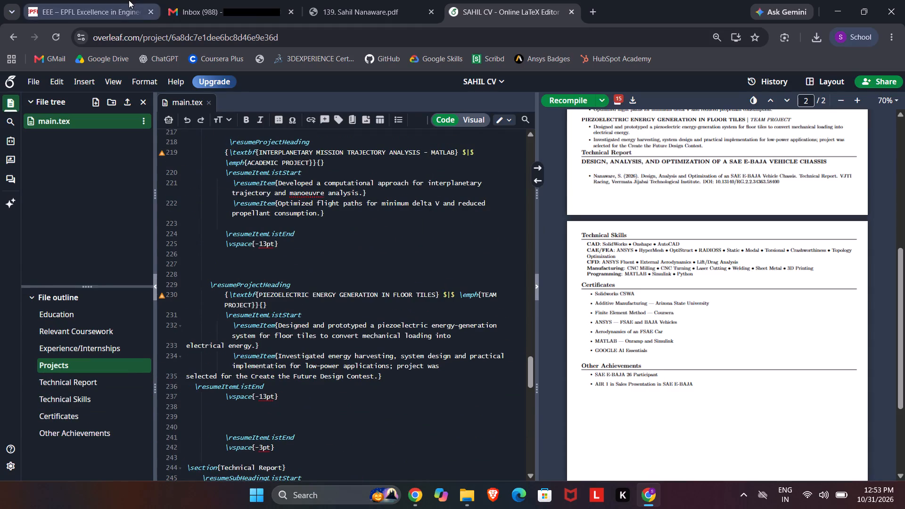
scroll(852, 399, "up", 4)
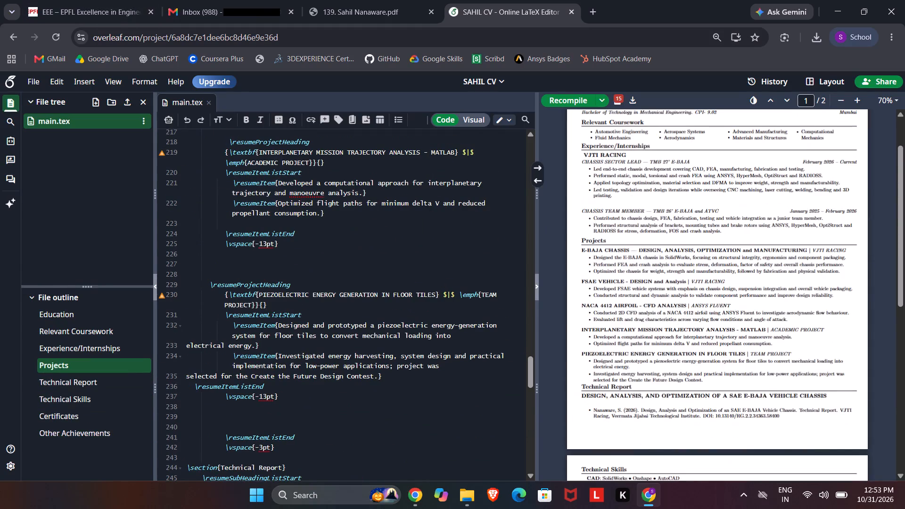
scroll(610, 337, "down", 4)
scroll(411, 291, "up", 5)
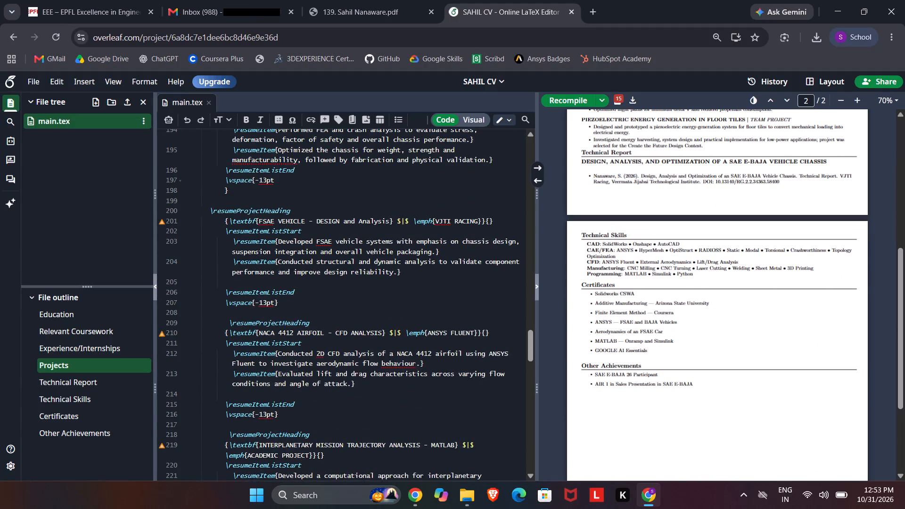
scroll(372, 230, "up", 1)
scroll(372, 230, "down", 2)
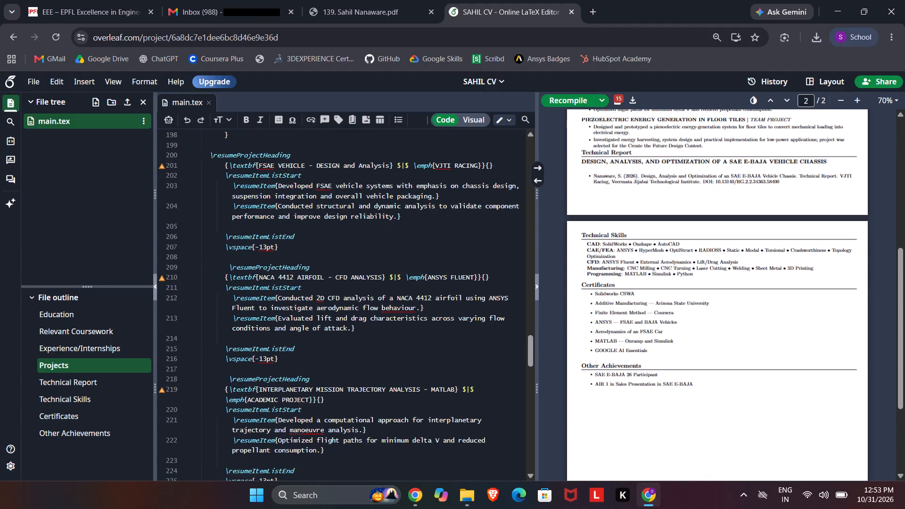
scroll(372, 230, "down", 4)
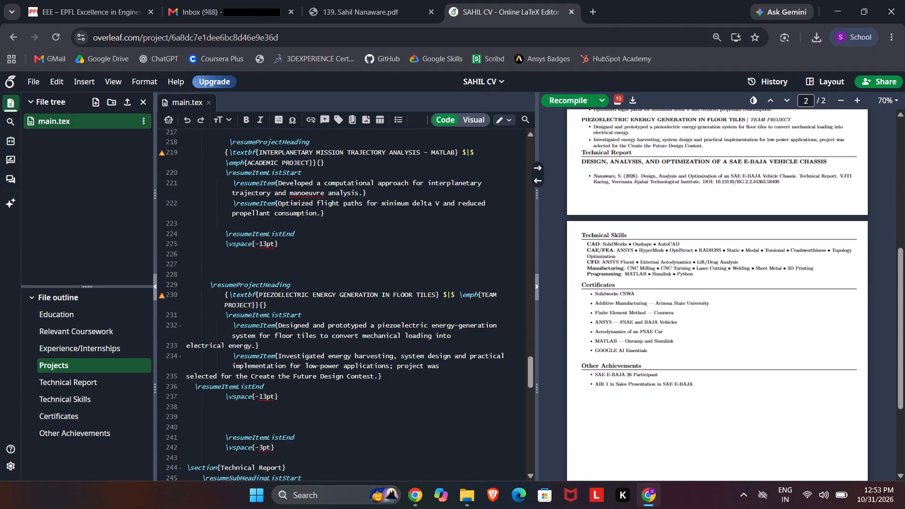
Copy the whole Technical Skills section block and paste the duplicate just above the INVOLVEMENT comment line.
scroll(399, 263, "down", 2)
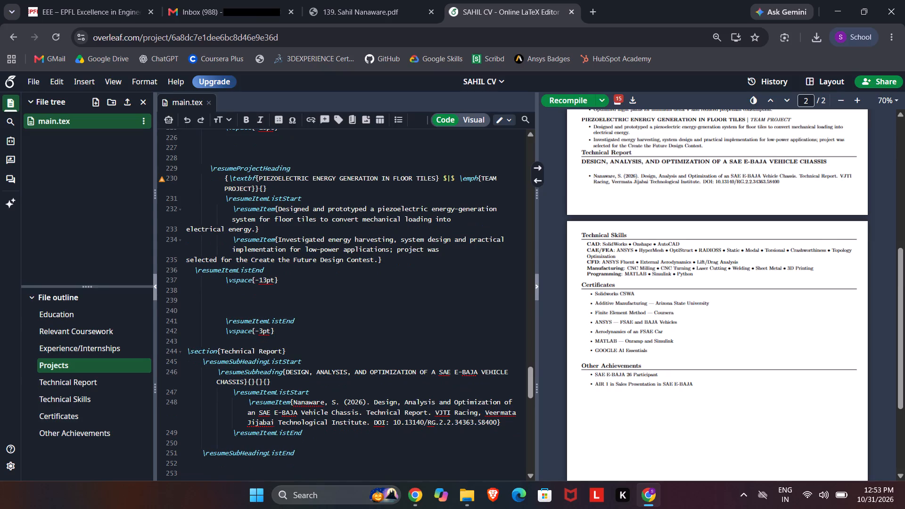
scroll(280, 312, "down", 5)
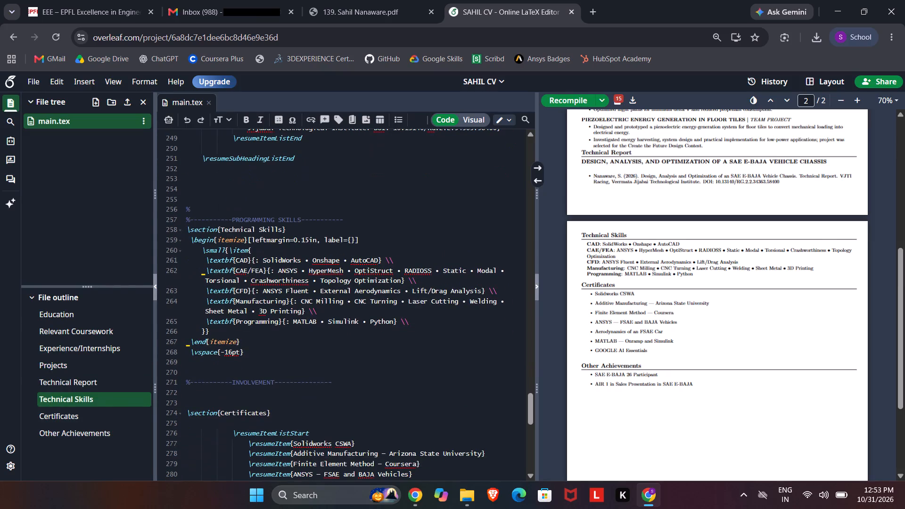
scroll(210, 246, "down", 1)
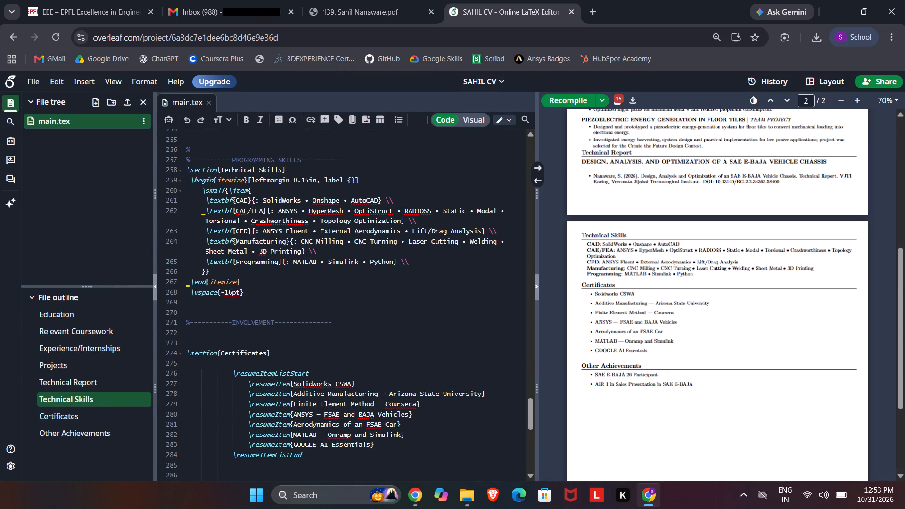
left_click_drag(248, 292, 217, 265)
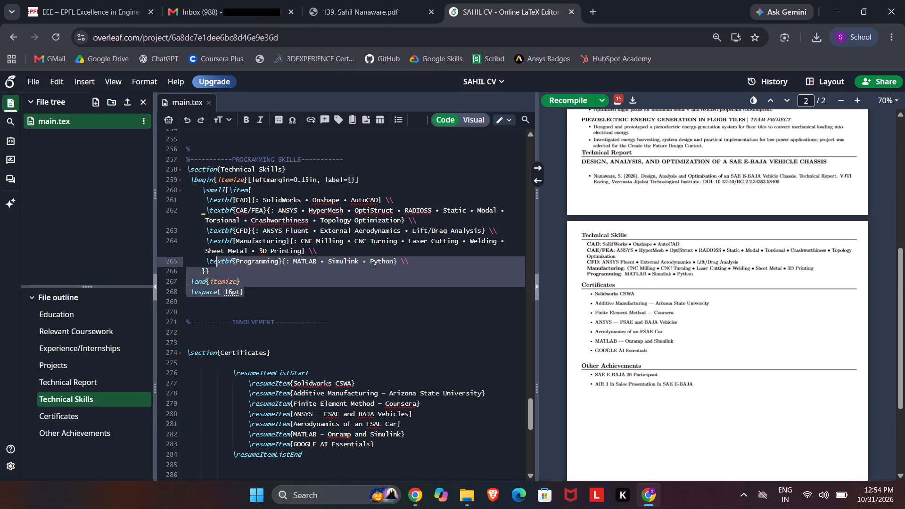
left_click_drag(217, 265, 188, 174)
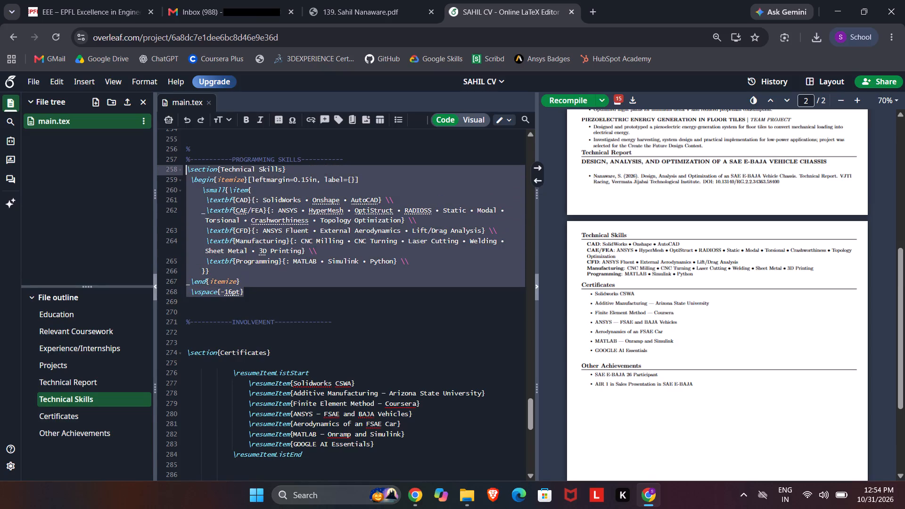
left_click_drag(188, 174, 188, 172)
key("ctrl+c")
left_click(230, 310)
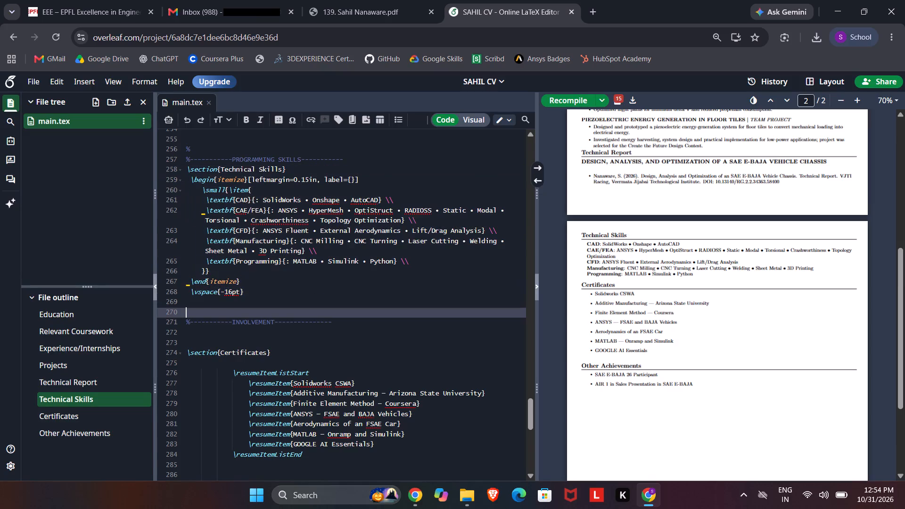
key("ctrl+v")
Move the text "Solidworks CSWA" from the first Certificates item into the duplicated skills block, replacing its CAD label.
scroll(261, 347, "down", 2)
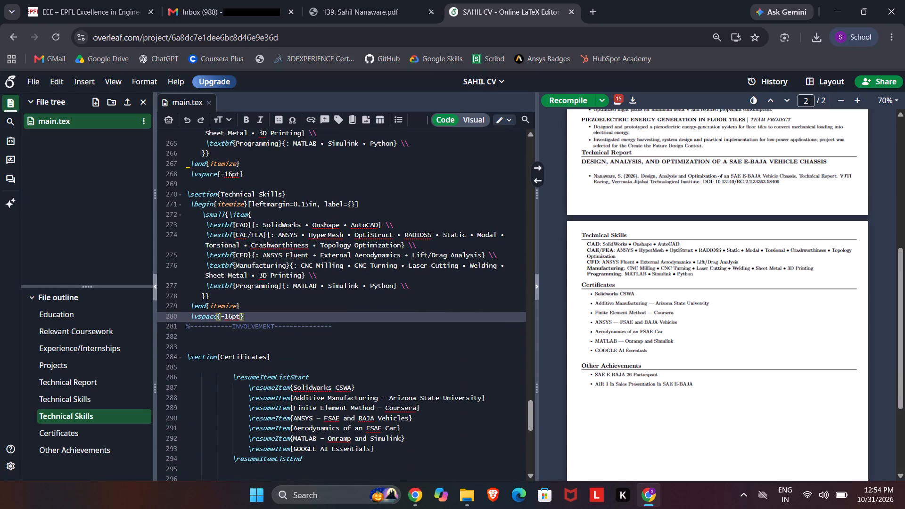
left_click_drag(351, 387, 290, 388)
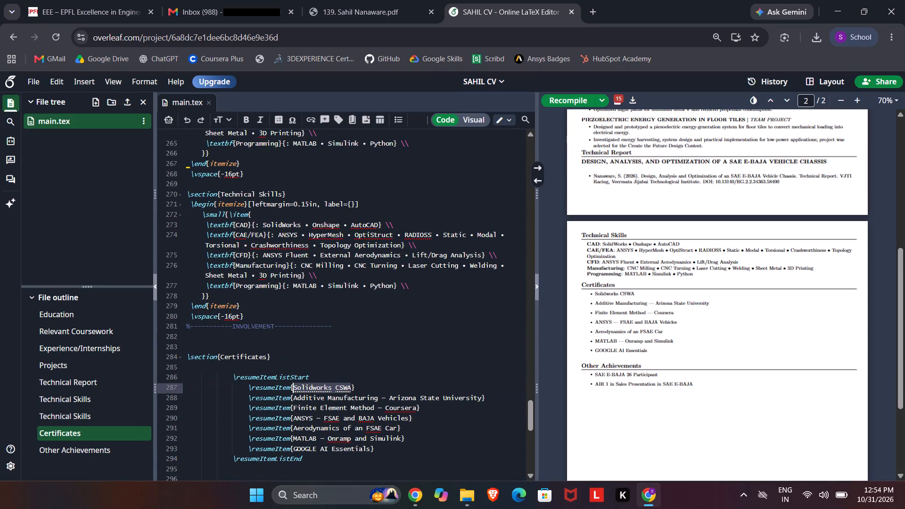
left_click_drag(290, 388, 295, 389)
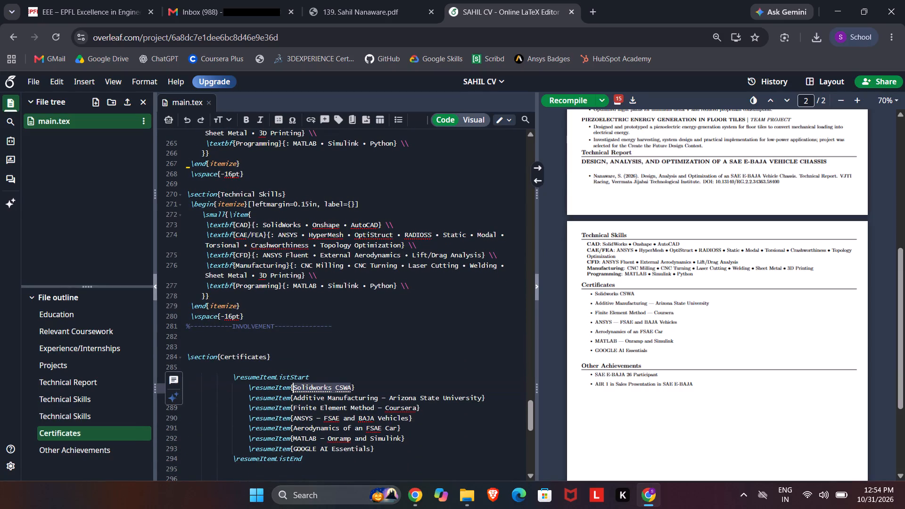
key("ctrl+x")
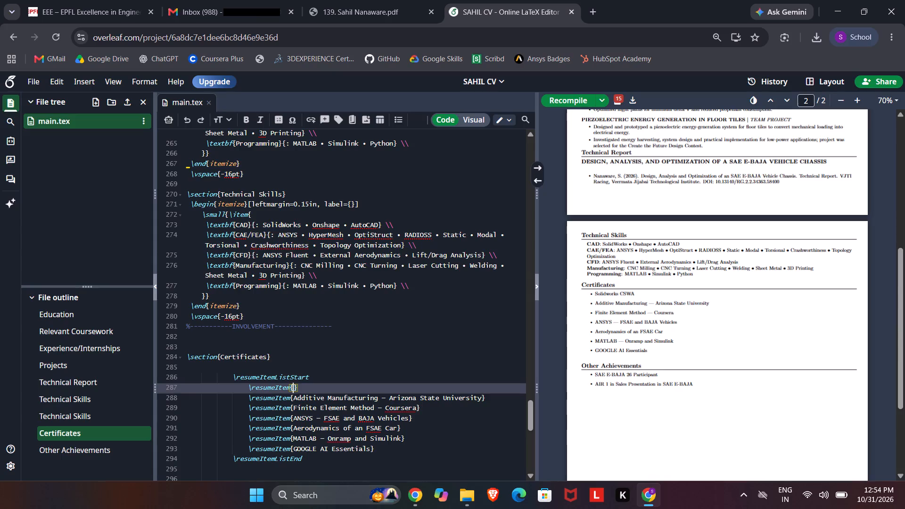
left_click_drag(234, 224, 246, 225)
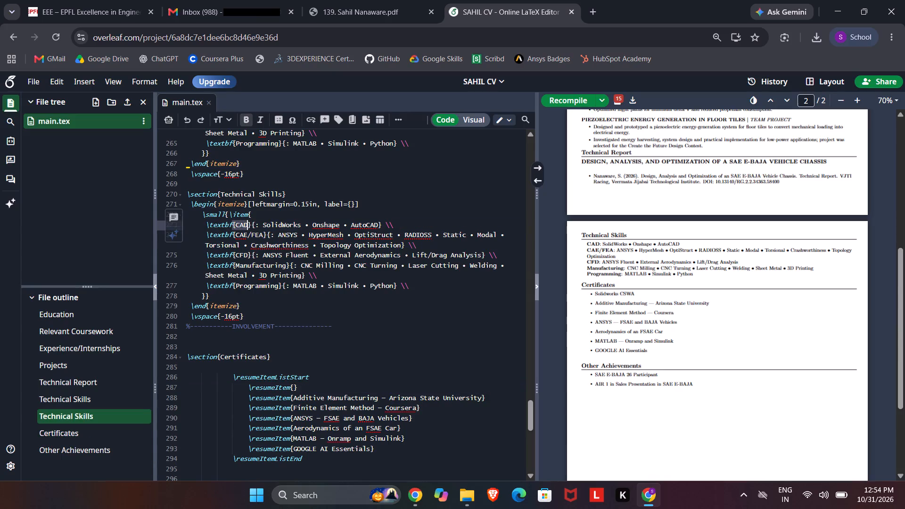
key("ctrl+v")
Delete the braced skill details after the label on all five lines of the duplicated Technical Skills block and recompile the CV.
left_click_drag(425, 225, 402, 225)
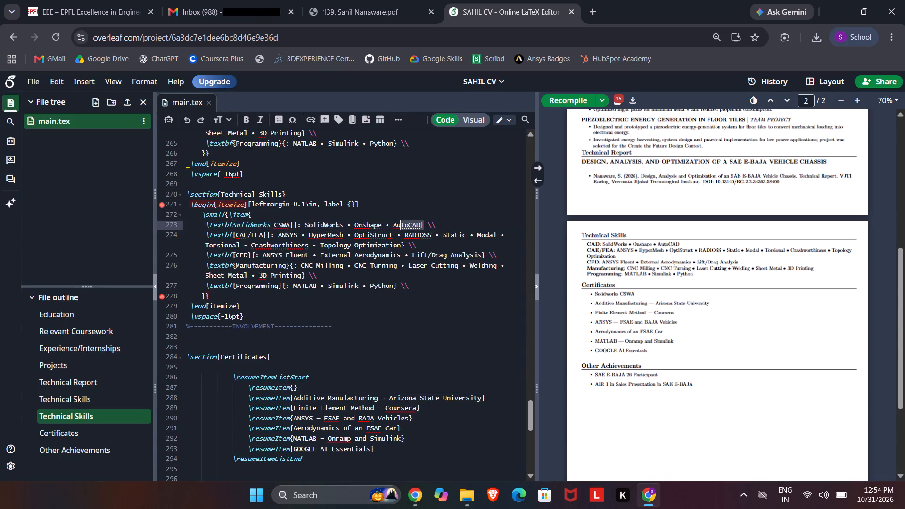
left_click_drag(402, 225, 294, 227)
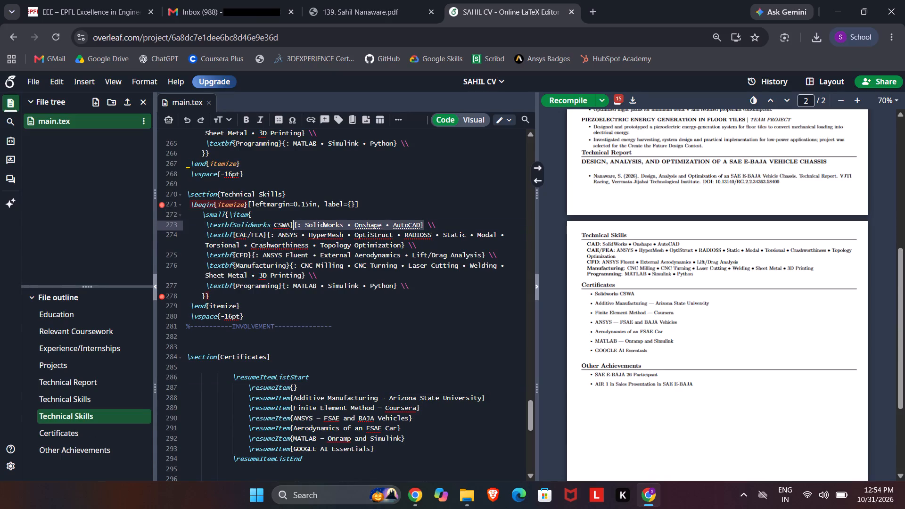
key("BackSpace")
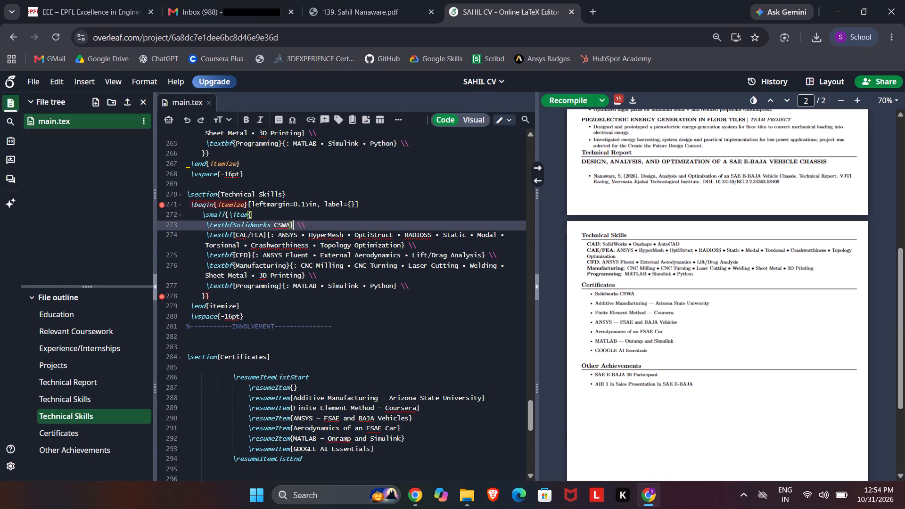
left_click_drag(265, 235, 357, 239)
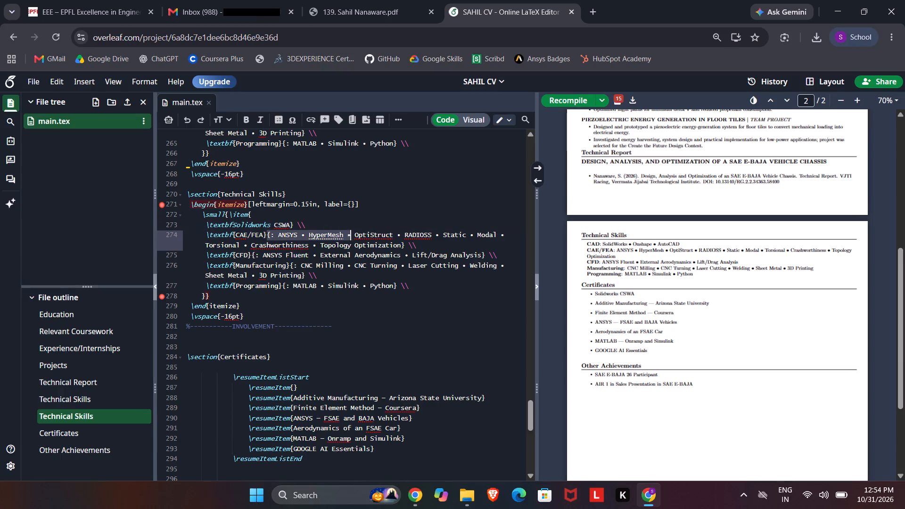
left_click_drag(357, 239, 404, 246)
key("BackSpace")
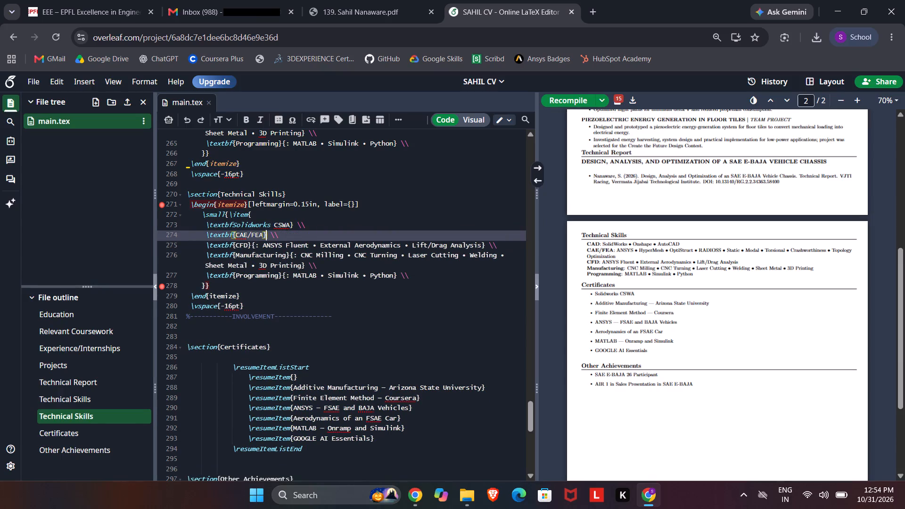
left_click_drag(250, 245, 469, 253)
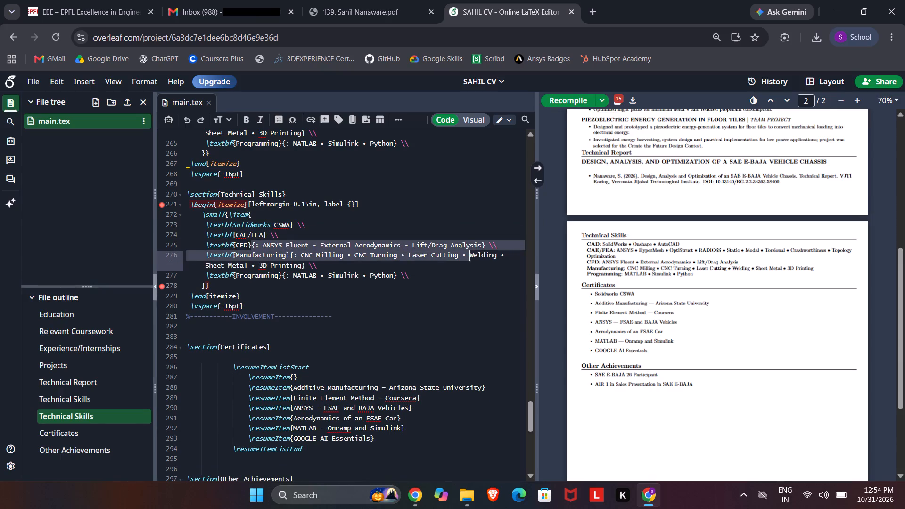
left_click_drag(469, 253, 485, 246)
key("BackSpace")
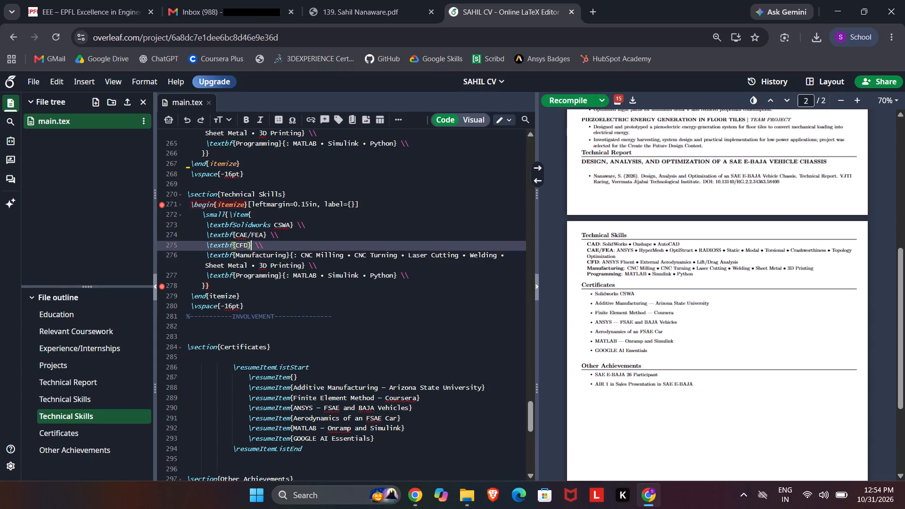
left_click_drag(289, 254, 341, 267)
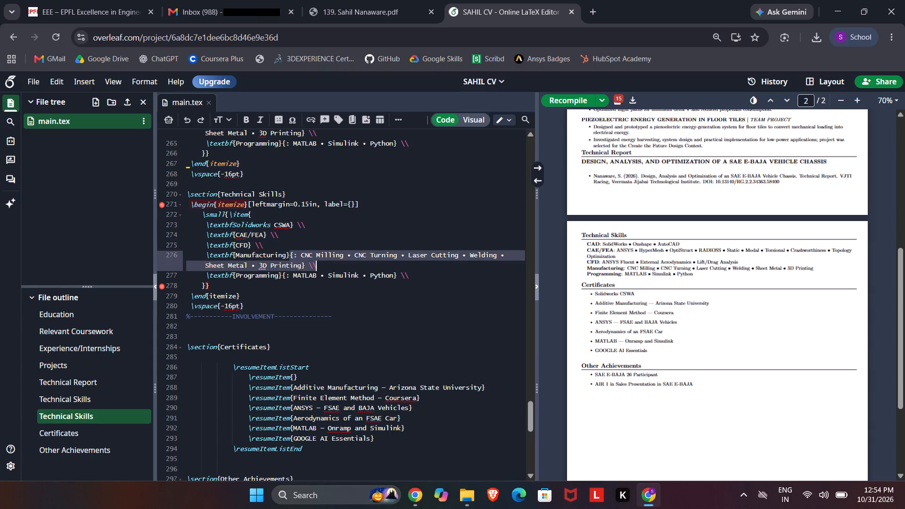
left_click_drag(341, 267, 304, 265)
key("BackSpace")
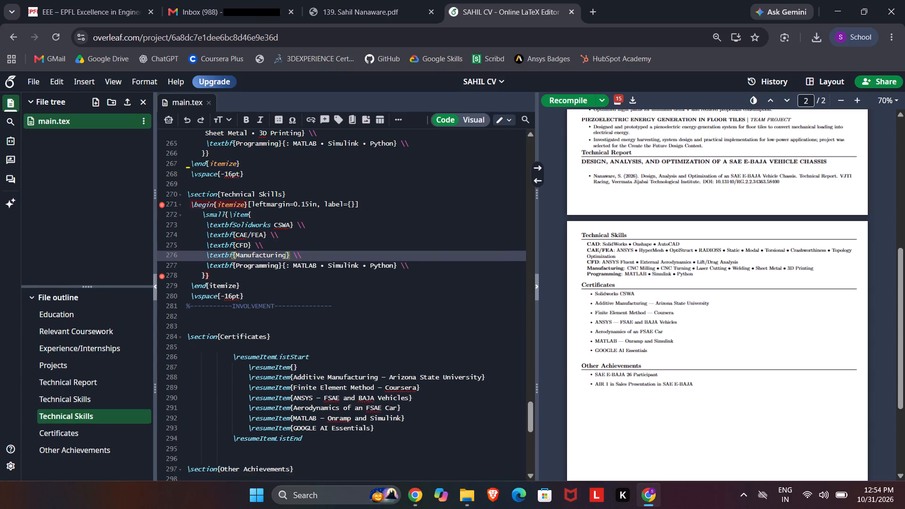
left_click_drag(281, 267, 398, 269)
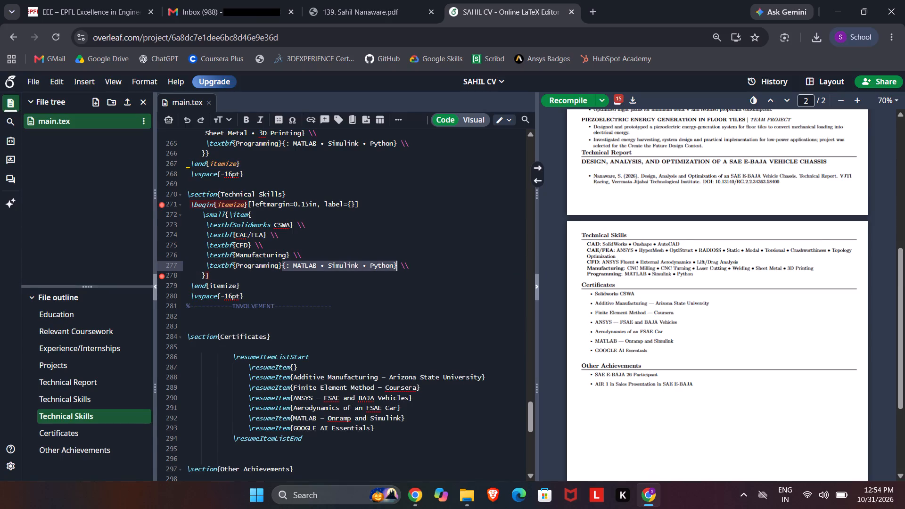
key("BackSpace")
left_click(551, 100)
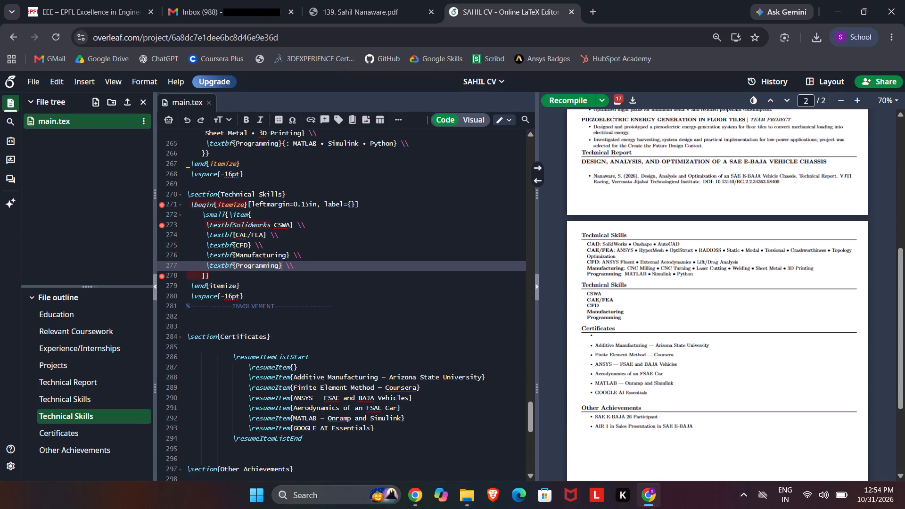
Insert the missing opening brace before "Solidworks CSWA" in the duplicated block and recompile the CV.
left_click(233, 222)
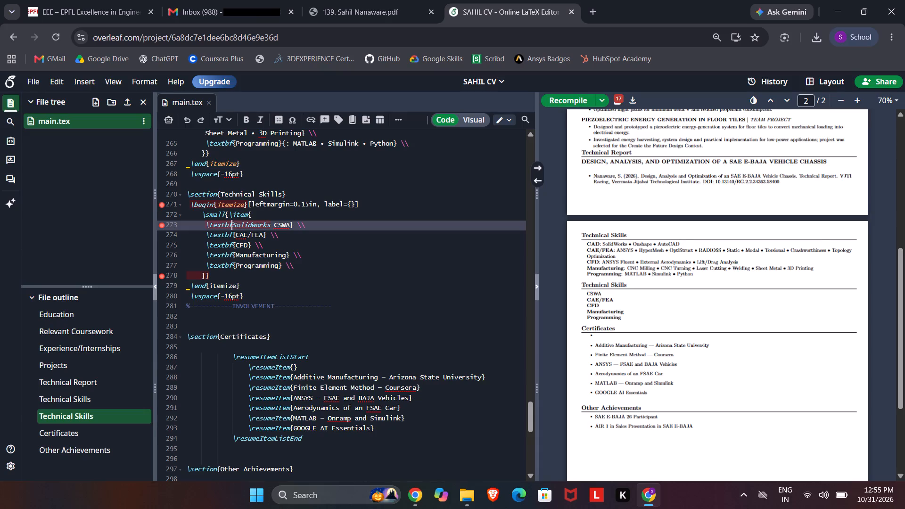
key("shift+braceleft")
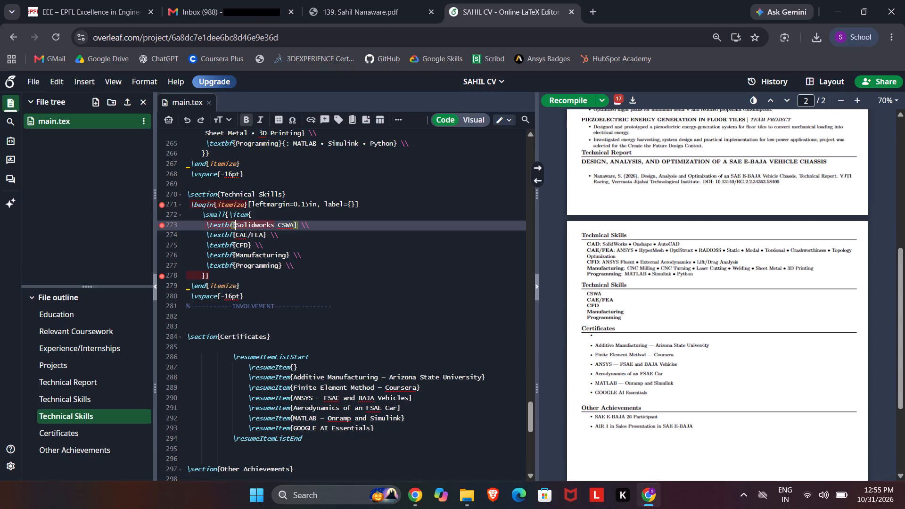
left_click(558, 100)
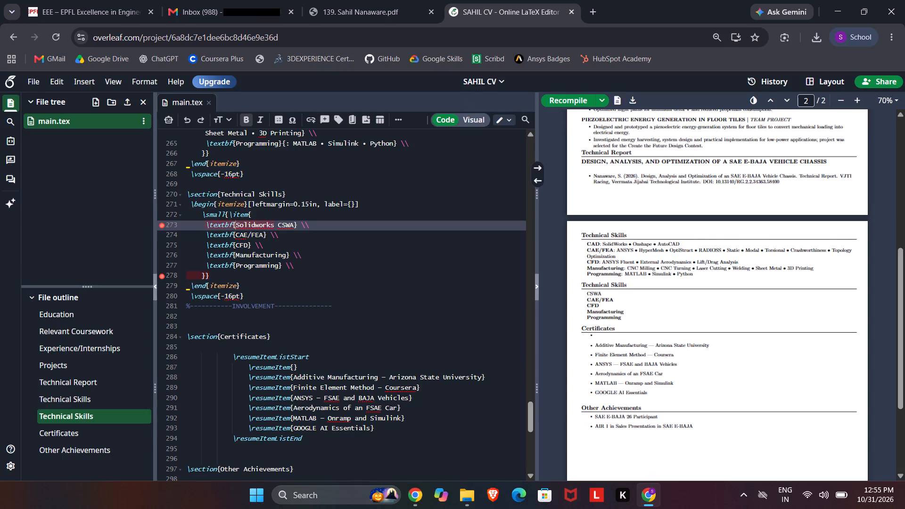
Switch from the browser to the Internships folder in File Explorer.
left_click(839, 0)
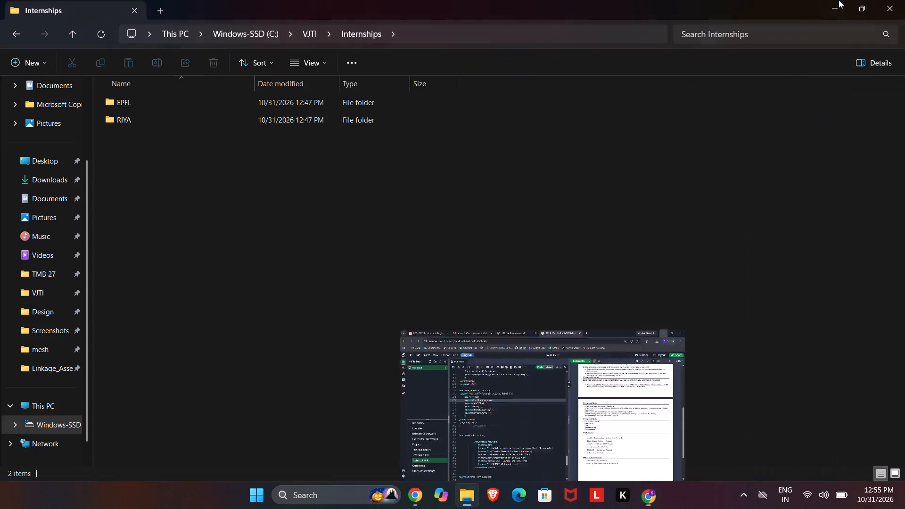